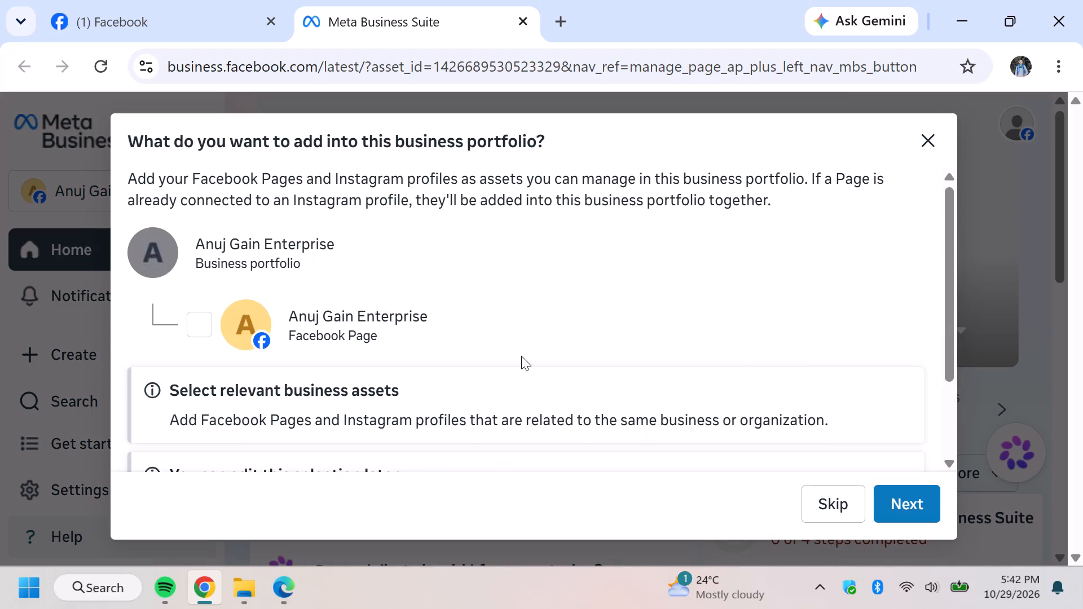
Add the Anuj Gain Enterprise Facebook Page to the business portfolio without inviting anyone else, confirm the setup and dismiss the content creation tip.
{"action": "left_click", "coordinate": [187, 323]}
{"action": "scroll", "coordinate": [572, 323], "scroll_direction": "down", "scroll_amount": 2}
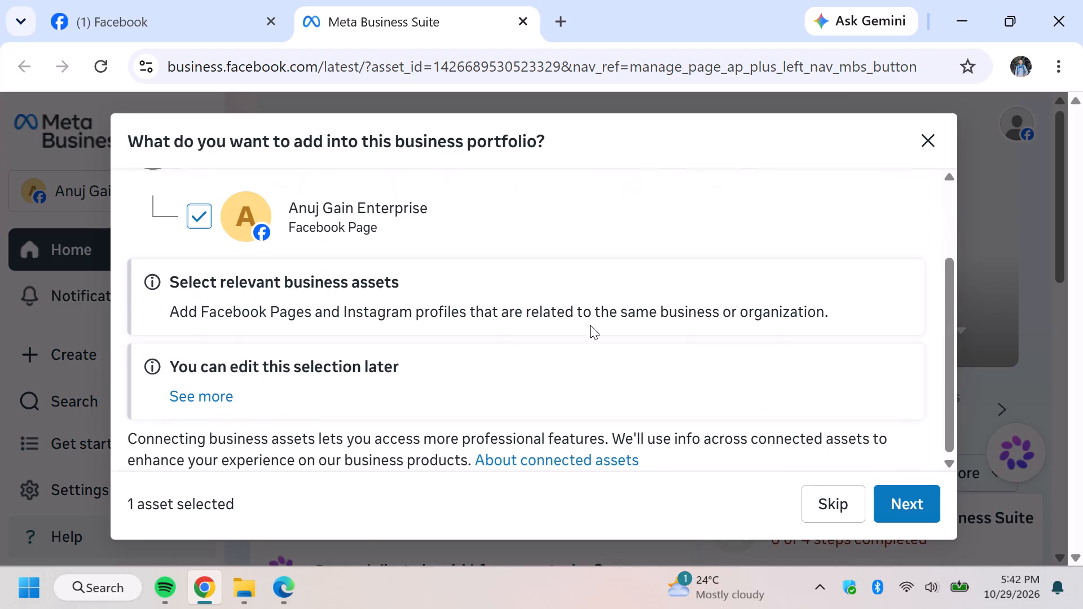
{"action": "left_click", "coordinate": [916, 500]}
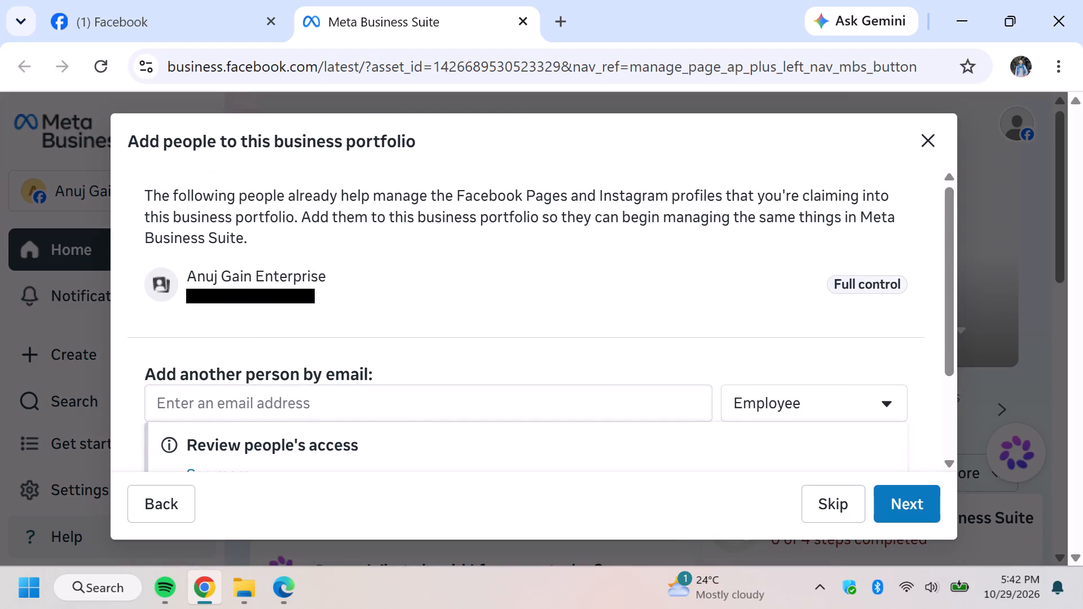
{"action": "scroll", "coordinate": [598, 365], "scroll_direction": "down", "scroll_amount": 2}
{"action": "left_click", "coordinate": [925, 493]}
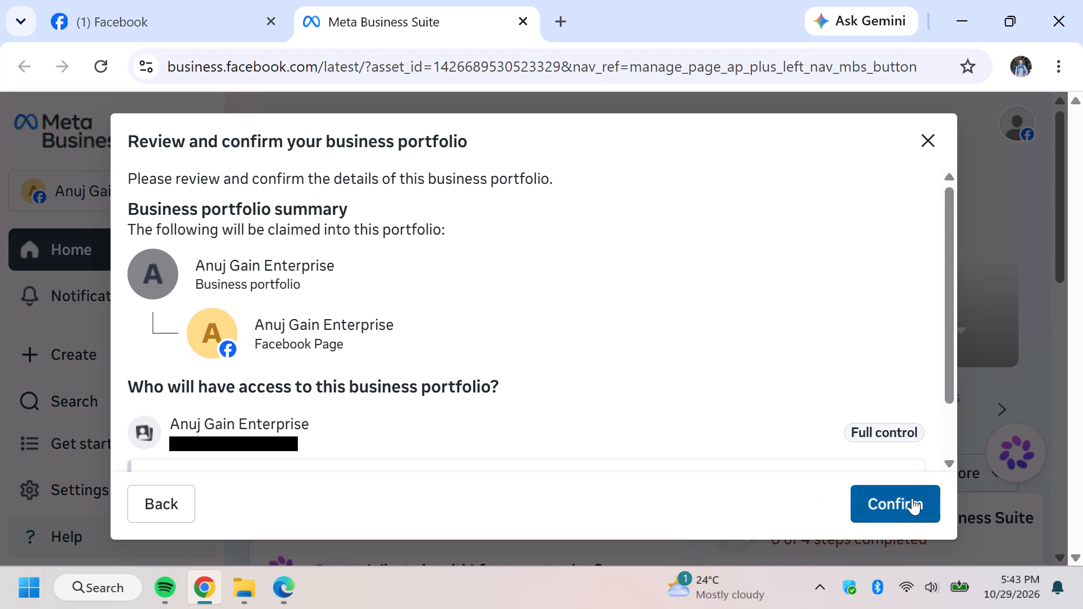
{"action": "left_click", "coordinate": [904, 502]}
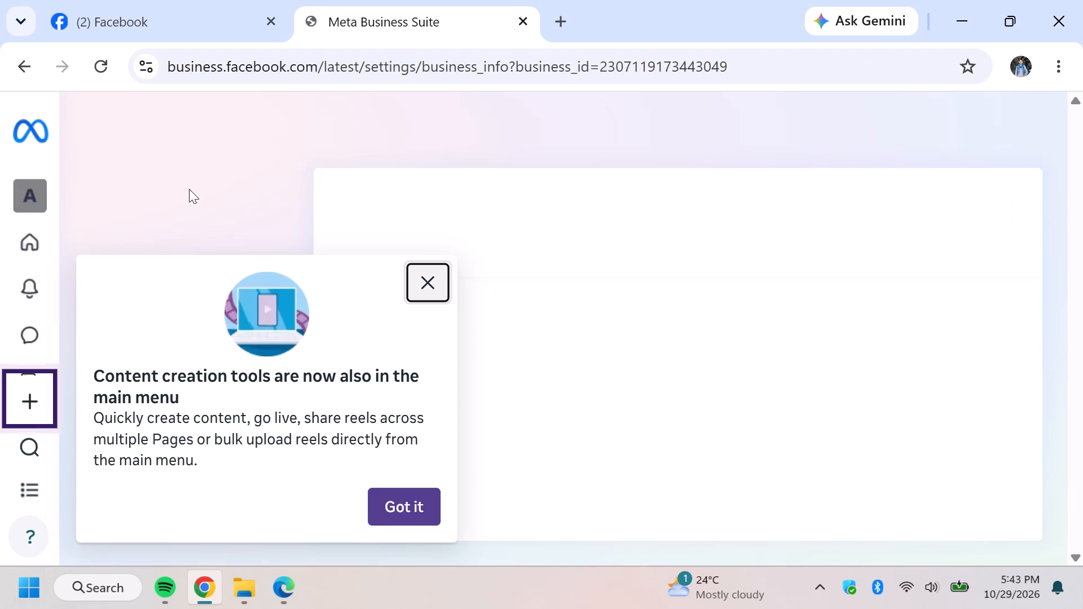
{"action": "left_click", "coordinate": [434, 283]}
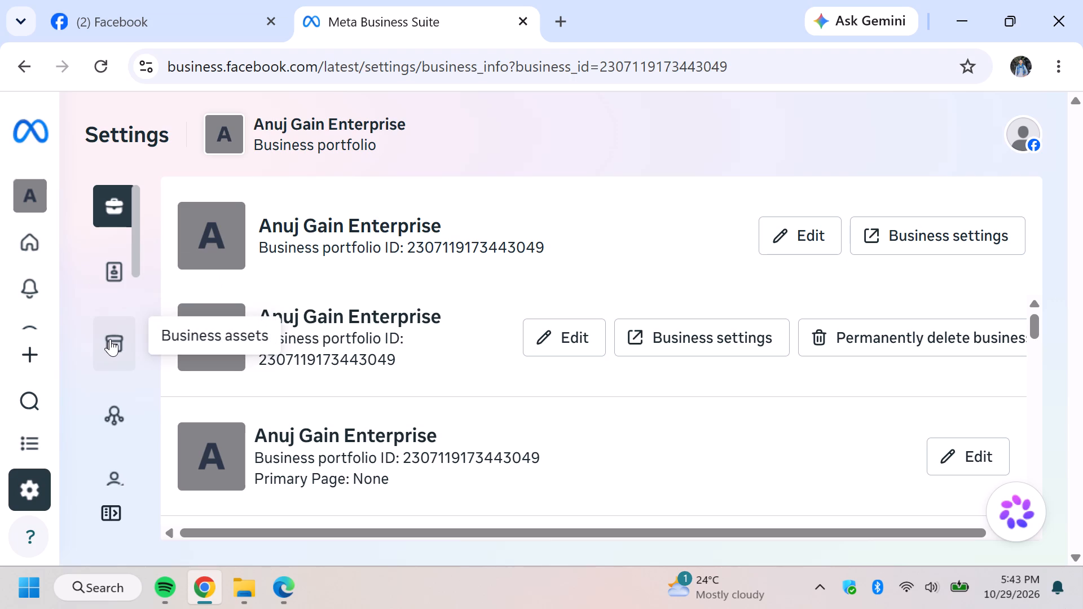
Set the business portfolio's primary page to the Anuj Gain Enterprise Facebook Page and save the portfolio information.
{"action": "scroll", "coordinate": [628, 266], "scroll_direction": "up", "scroll_amount": 1}
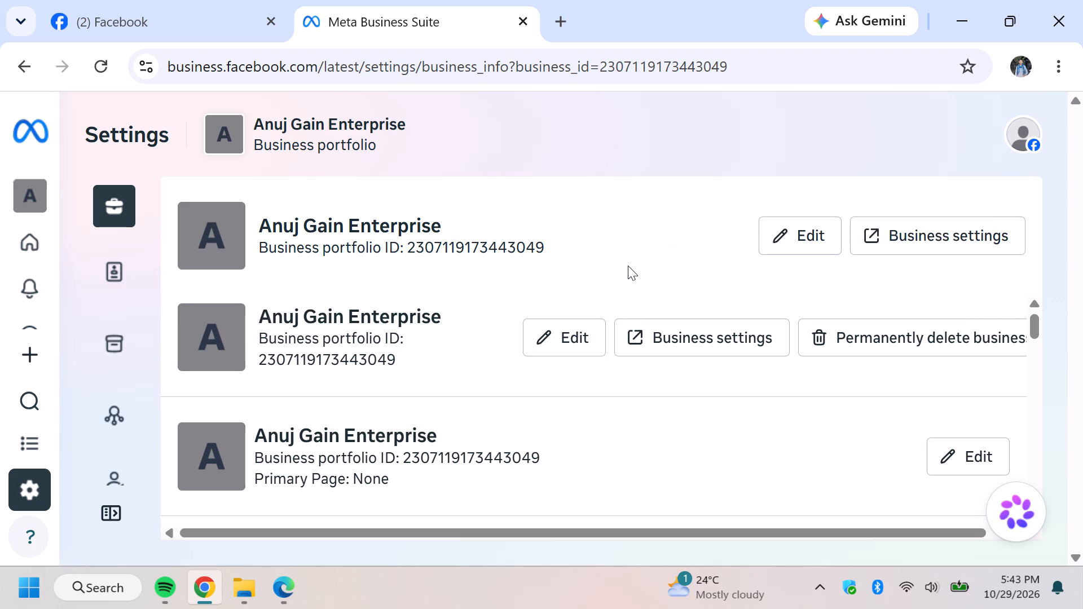
{"action": "scroll", "coordinate": [628, 266], "scroll_direction": "down", "scroll_amount": 4}
{"action": "scroll", "coordinate": [663, 386], "scroll_direction": "down", "scroll_amount": 1}
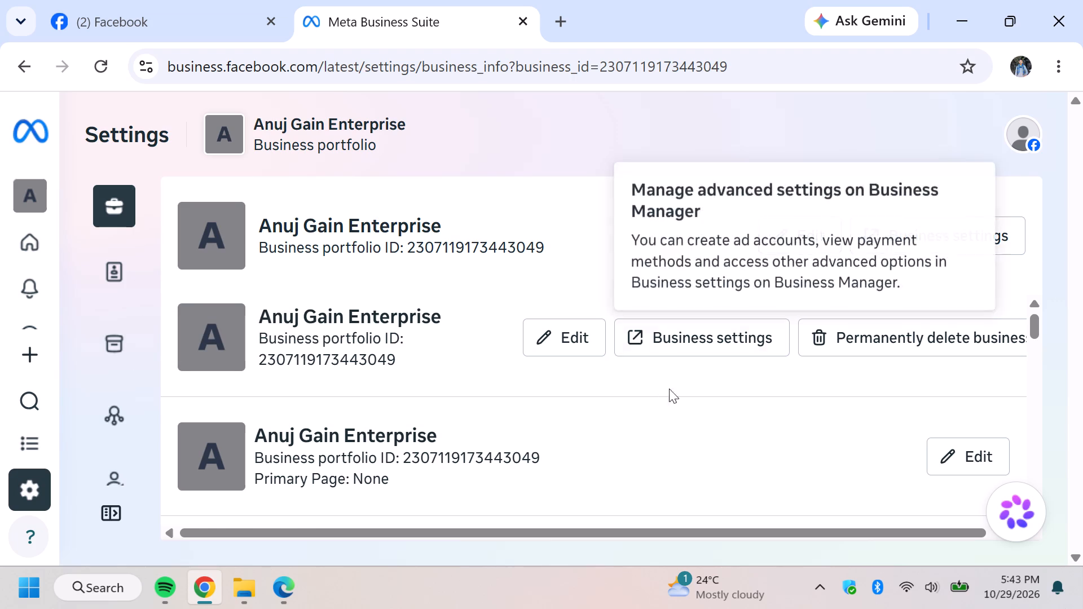
{"action": "scroll", "coordinate": [732, 378], "scroll_direction": "down", "scroll_amount": 1}
{"action": "scroll", "coordinate": [746, 364], "scroll_direction": "up", "scroll_amount": 1}
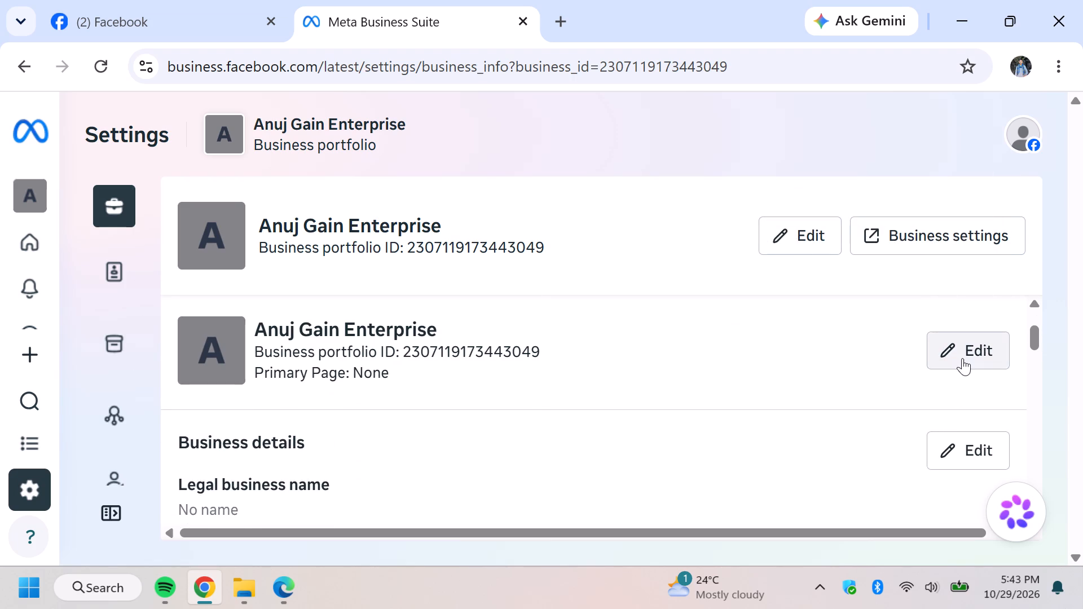
{"action": "left_click", "coordinate": [962, 356]}
{"action": "scroll", "coordinate": [527, 427], "scroll_direction": "down", "scroll_amount": 1}
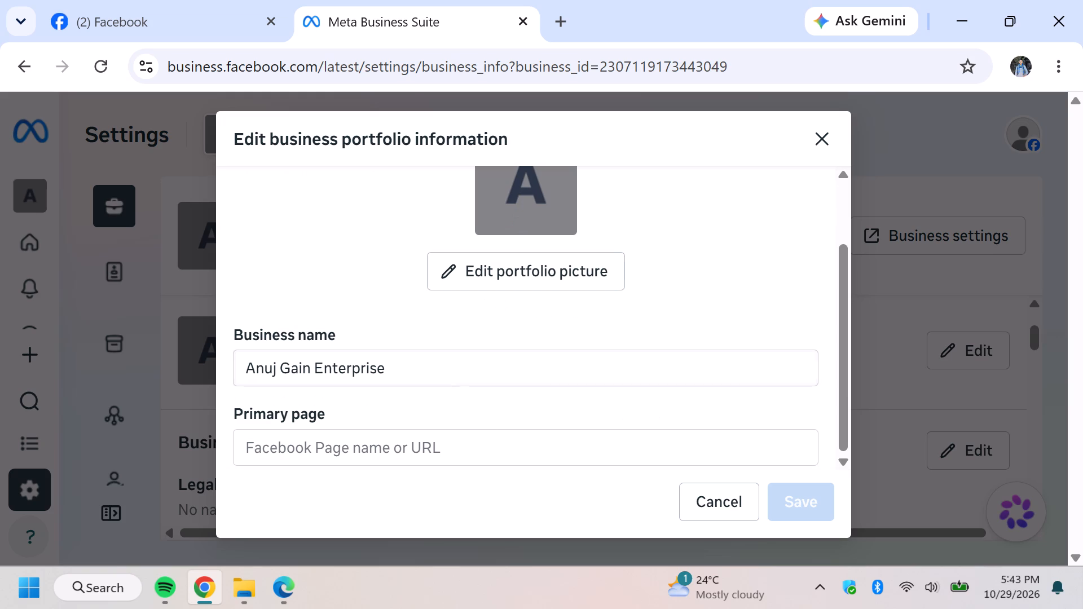
{"action": "left_click_drag", "start_coordinate": [410, 365], "coordinate": [245, 365]}
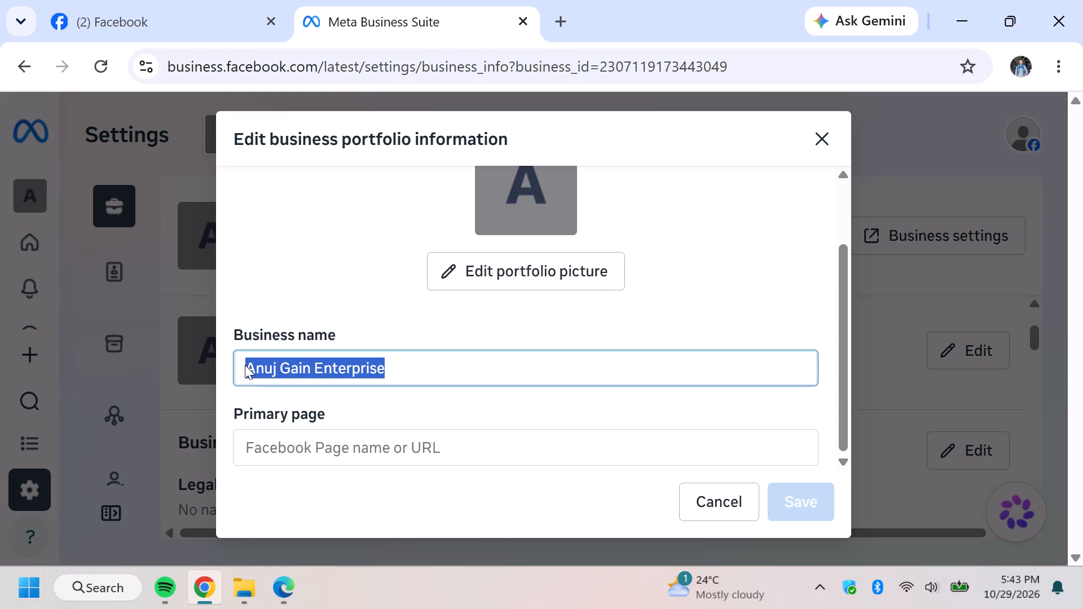
{"action": "key", "text": "ctrl+c"}
{"action": "left_click", "coordinate": [338, 440]}
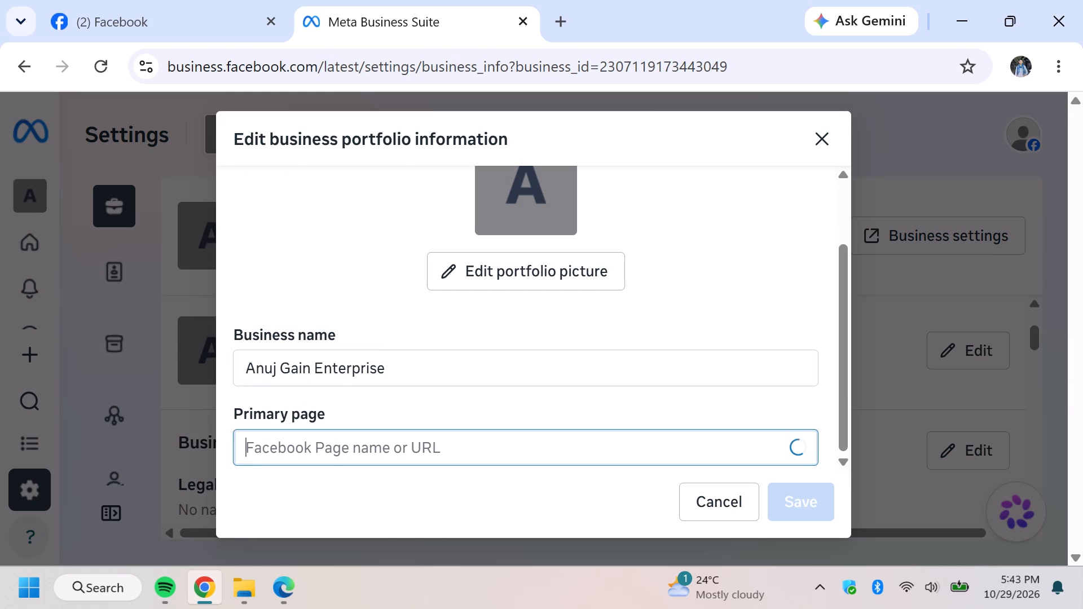
{"action": "key", "text": "ctrl+v"}
{"action": "scroll", "coordinate": [569, 439], "scroll_direction": "down", "scroll_amount": 1}
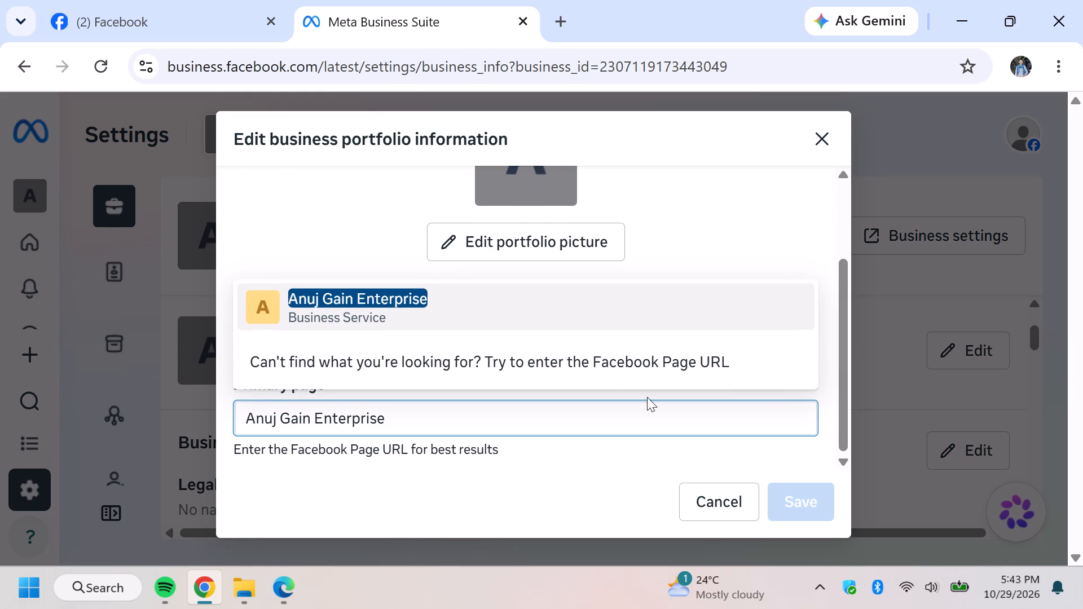
{"action": "left_click", "coordinate": [536, 290]}
{"action": "left_click", "coordinate": [818, 496]}
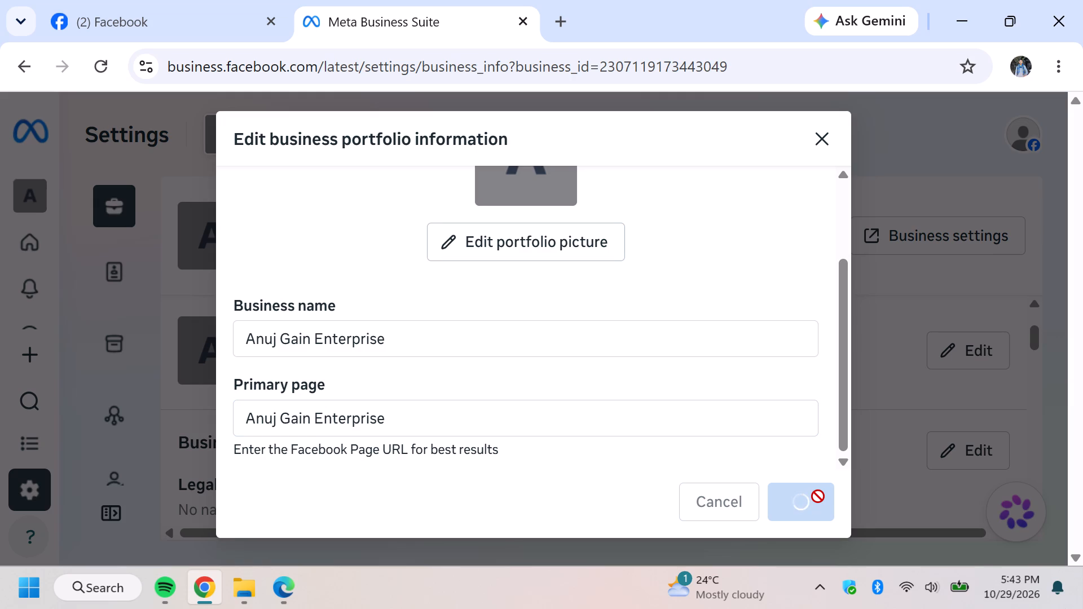
Open the portfolio's business details for editing and switch to the business registration PDF in Microsoft Edge.
{"action": "scroll", "coordinate": [436, 412], "scroll_direction": "down", "scroll_amount": 1}
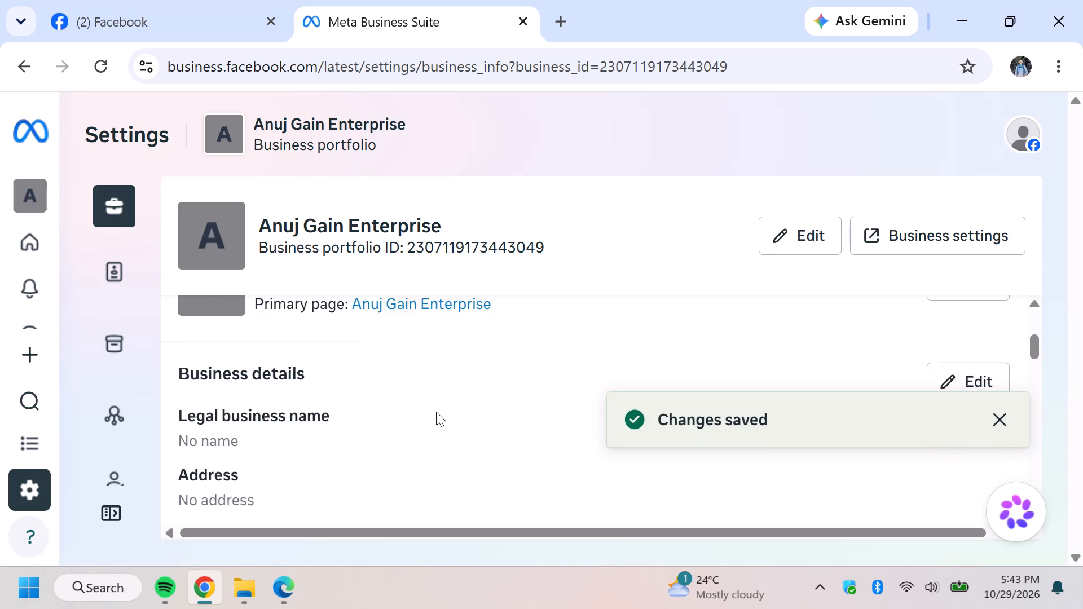
{"action": "left_click", "coordinate": [978, 352]}
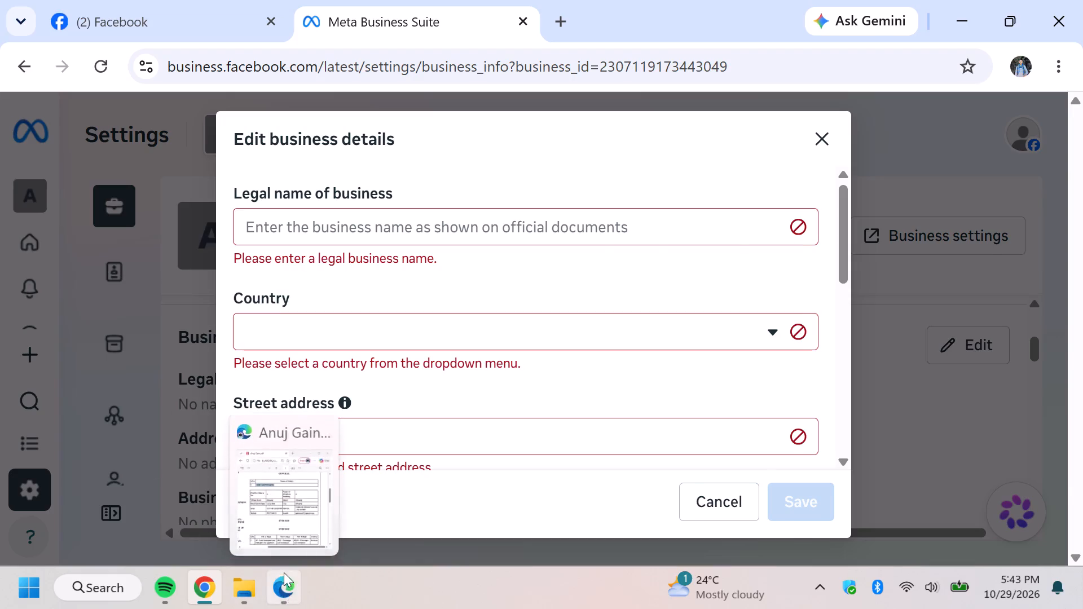
{"action": "left_click", "coordinate": [288, 514]}
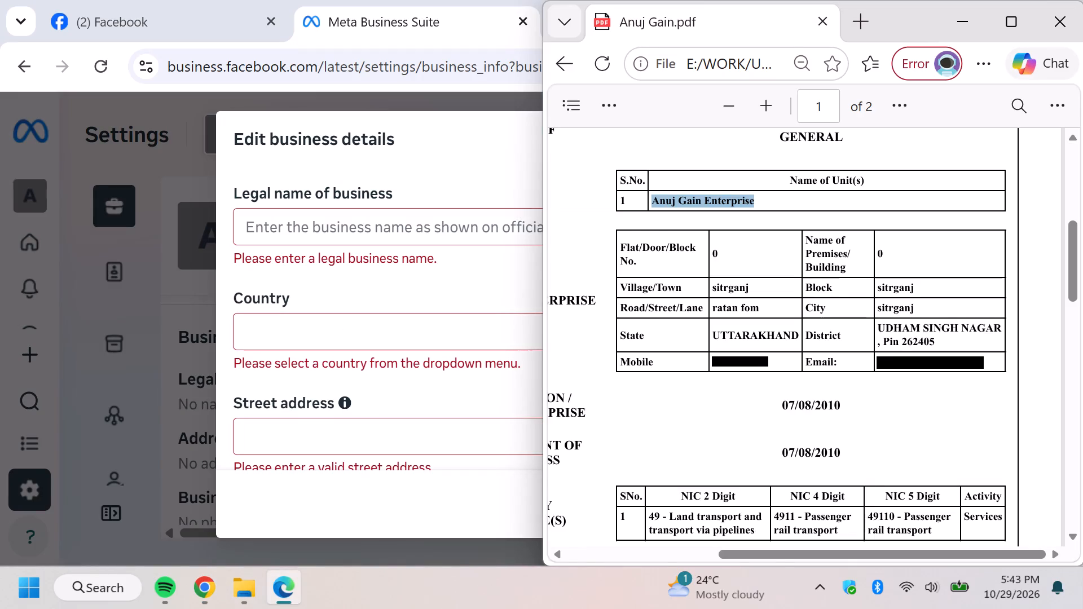
{"action": "left_click", "coordinate": [688, 204]}
{"action": "double_click", "coordinate": [647, 201]}
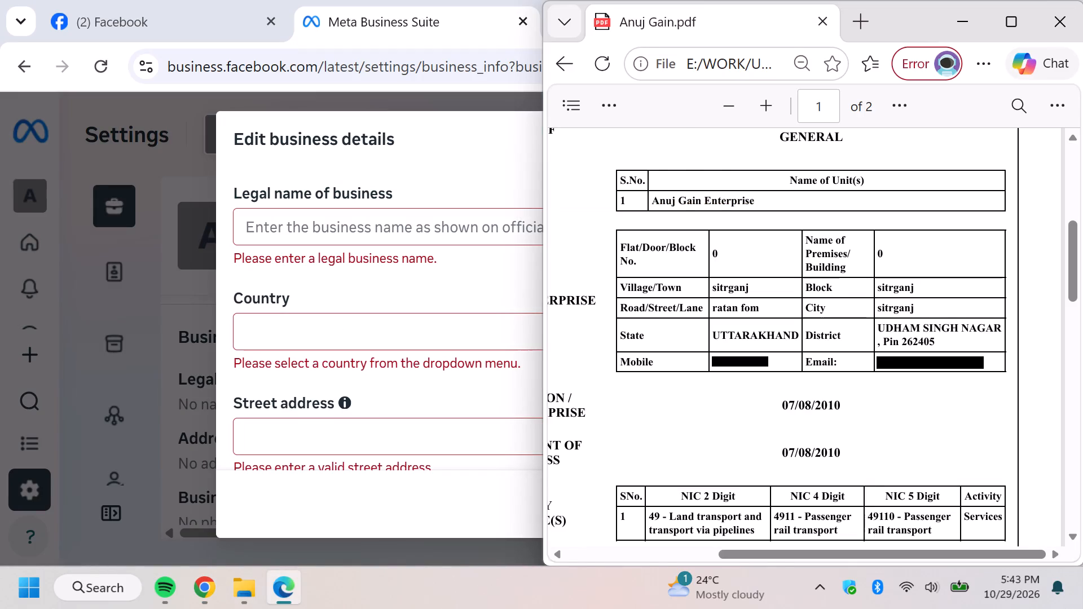
{"action": "left_click", "coordinate": [651, 201]}
{"action": "left_click_drag", "start_coordinate": [651, 201], "coordinate": [752, 202]}
{"action": "left_click", "coordinate": [746, 204]}
{"action": "left_click_drag", "start_coordinate": [654, 200], "coordinate": [763, 200]}
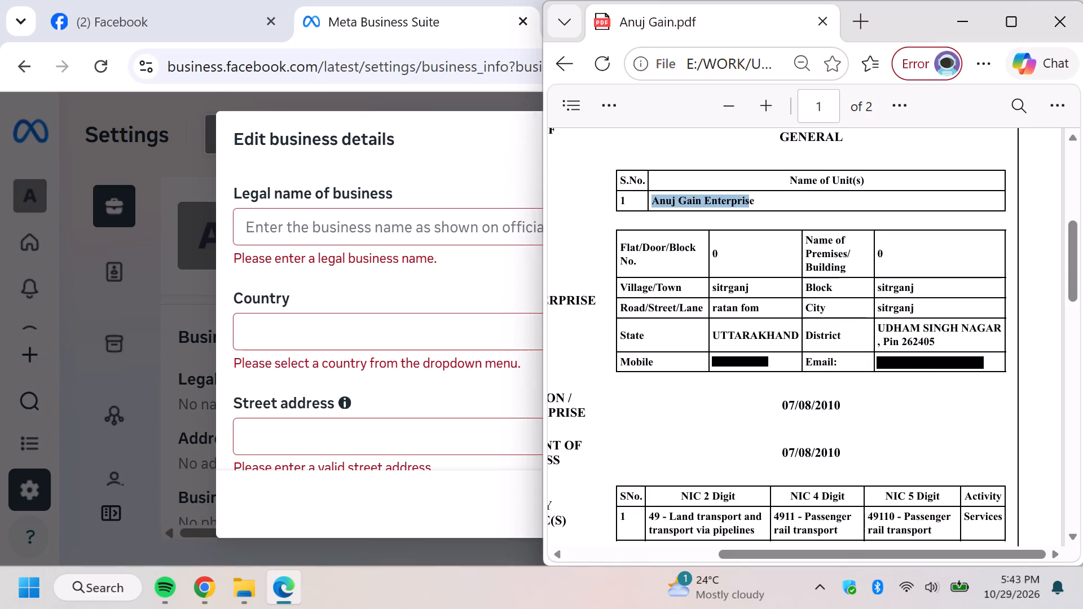
{"action": "left_click_drag", "start_coordinate": [763, 200], "coordinate": [760, 200]}
{"action": "key", "text": "ctrl+c"}
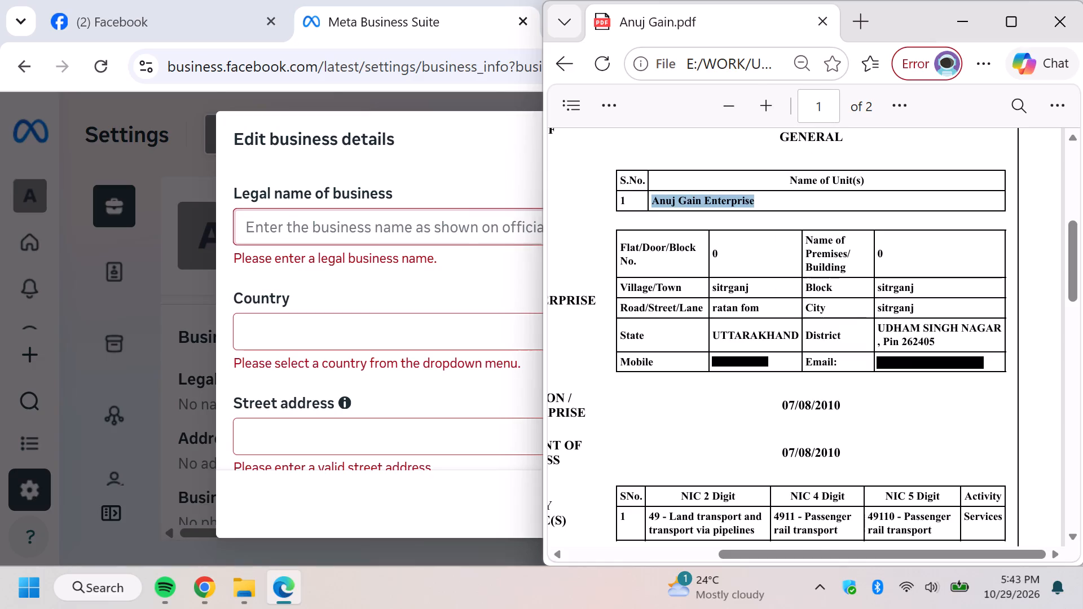
{"action": "left_click", "coordinate": [436, 232]}
{"action": "key", "text": "ctrl+v"}
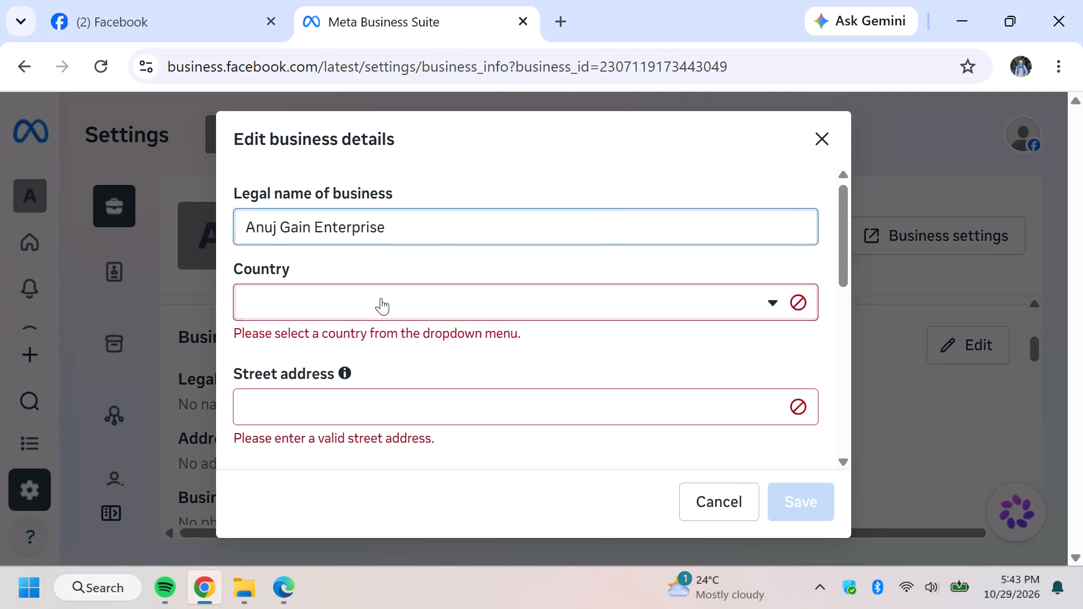
Set the business country to India.
{"action": "left_click", "coordinate": [375, 307]}
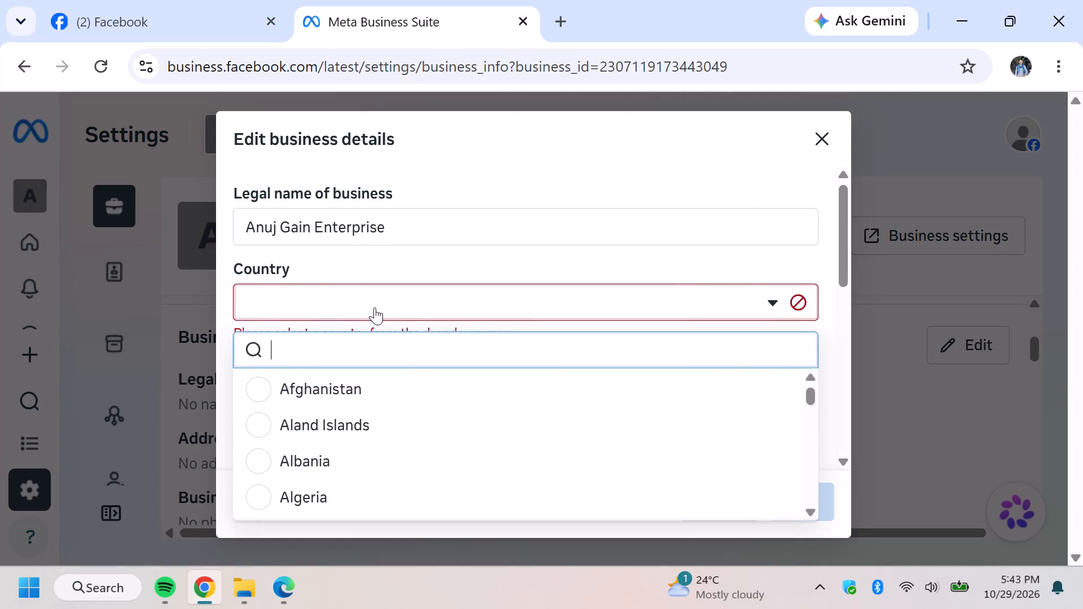
{"action": "type", "text": "ind"}
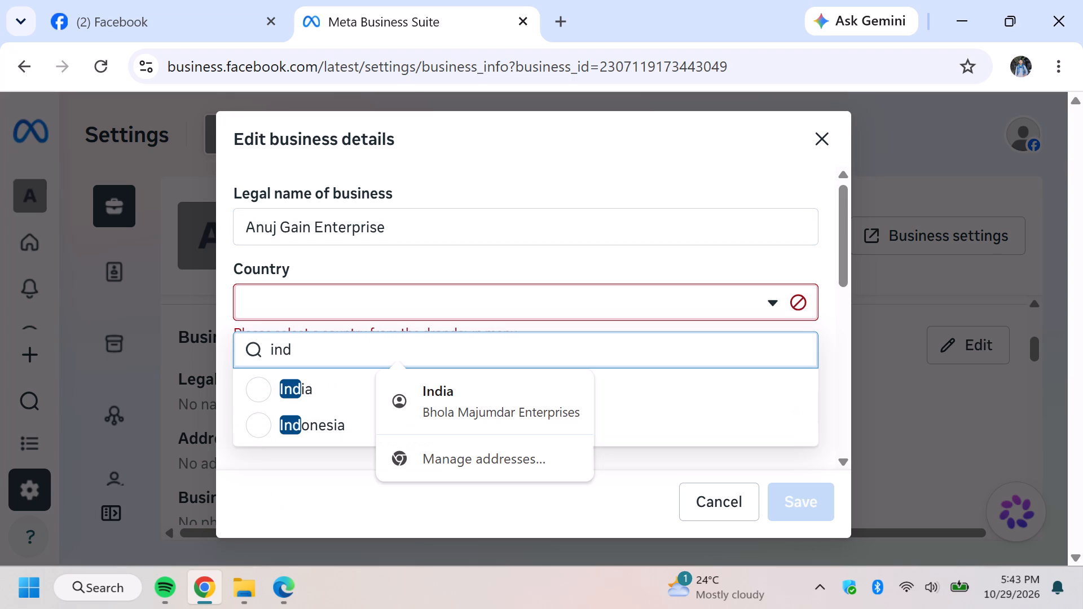
{"action": "left_click", "coordinate": [314, 380]}
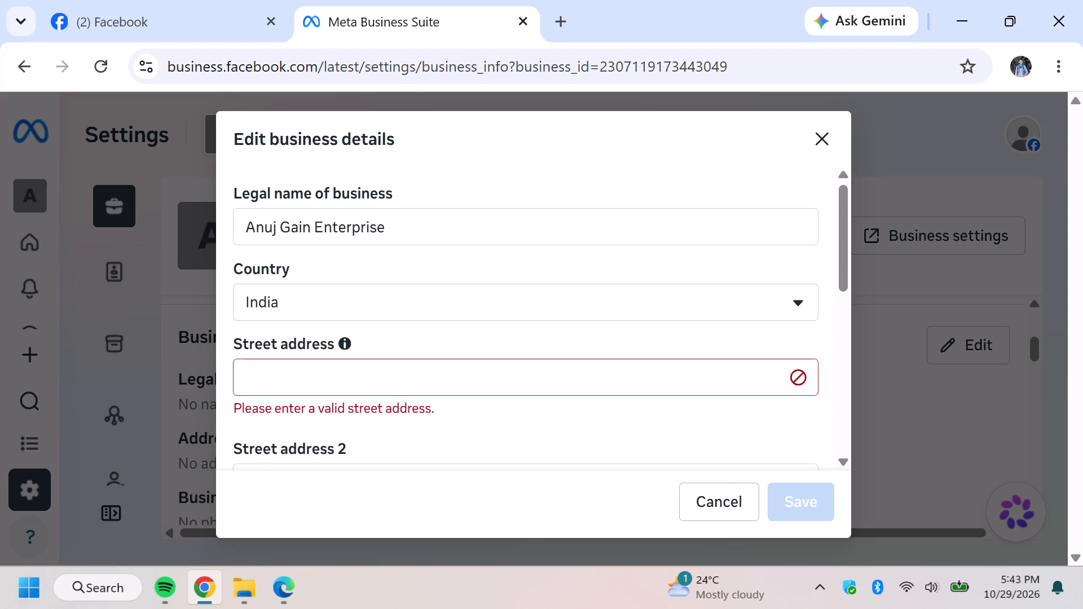
Copy the city from the PDF's address table into both Street address and Street address 2.
{"action": "left_click", "coordinate": [365, 375]}
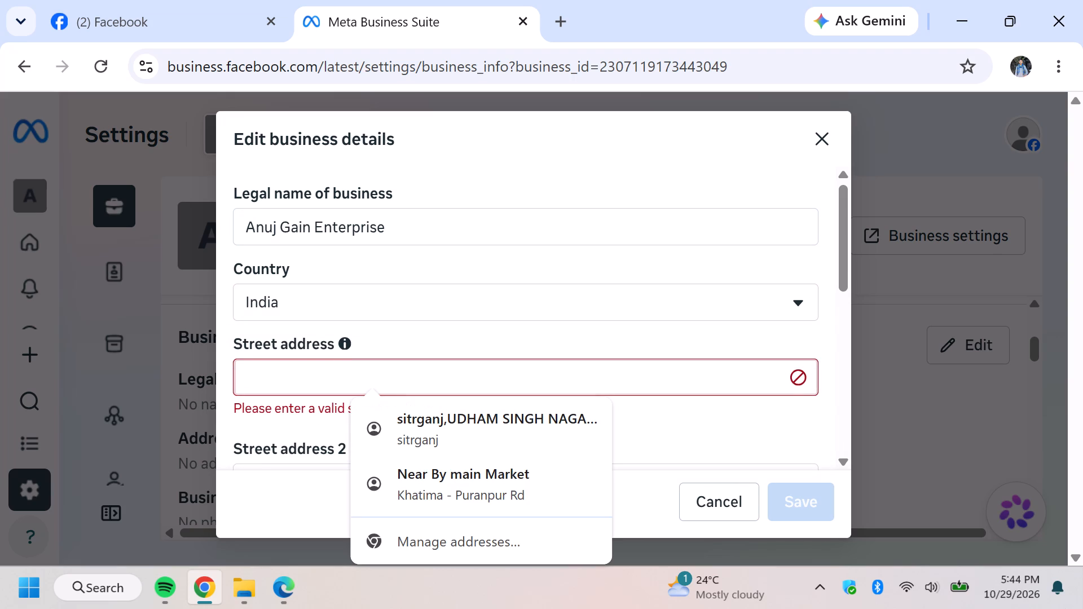
{"action": "scroll", "coordinate": [368, 374], "scroll_direction": "down", "scroll_amount": 1}
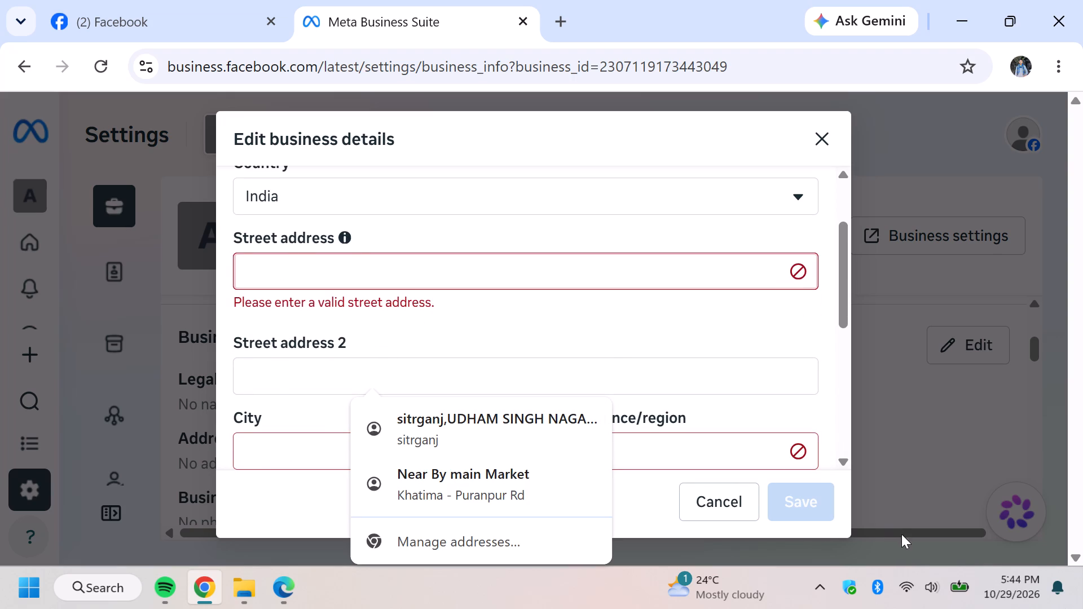
{"action": "left_click", "coordinate": [270, 590]}
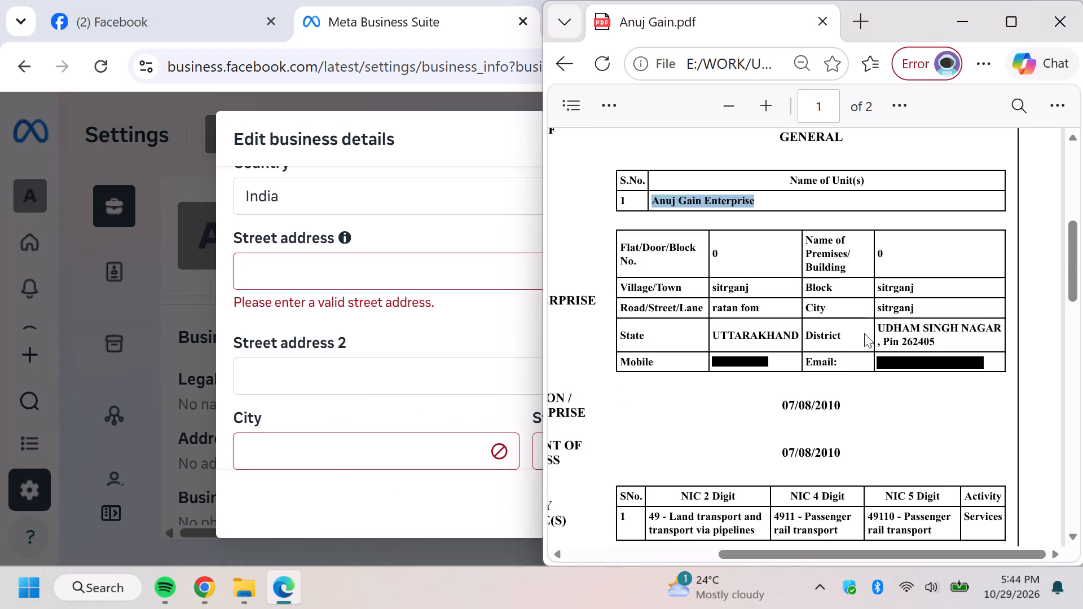
{"action": "left_click_drag", "start_coordinate": [878, 310], "coordinate": [921, 308]}
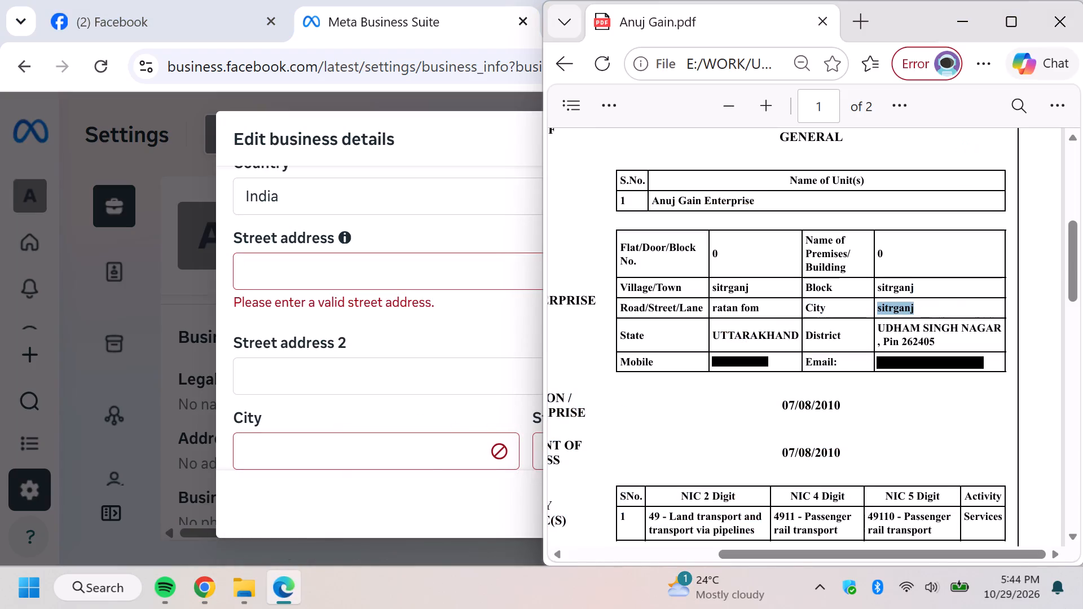
{"action": "key", "text": "ctrl+c"}
{"action": "left_click", "coordinate": [376, 281]}
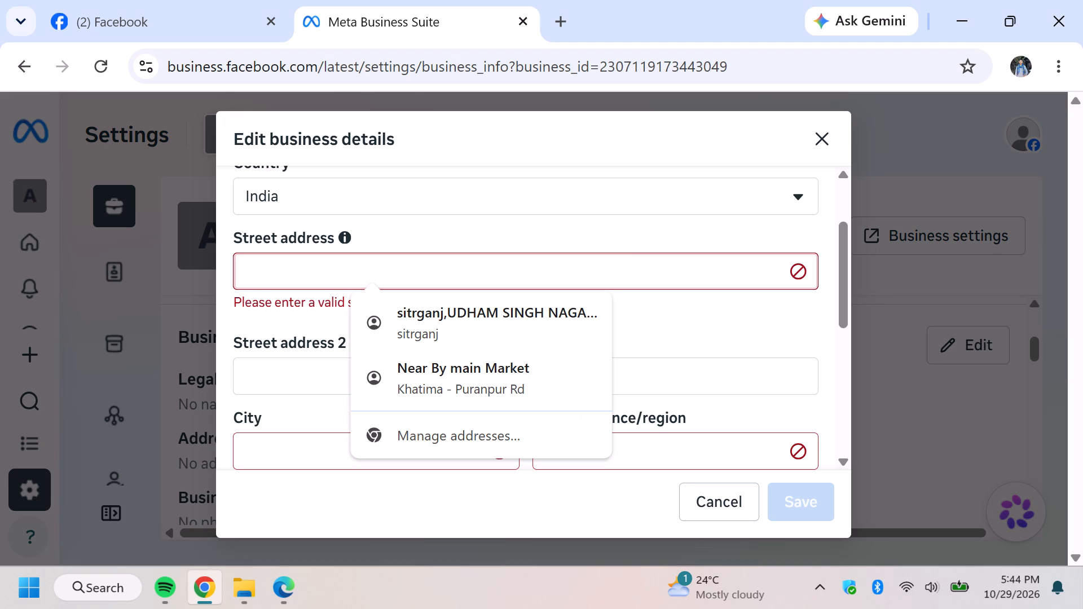
{"action": "key", "text": "ctrl+v"}
{"action": "left_click", "coordinate": [305, 352]}
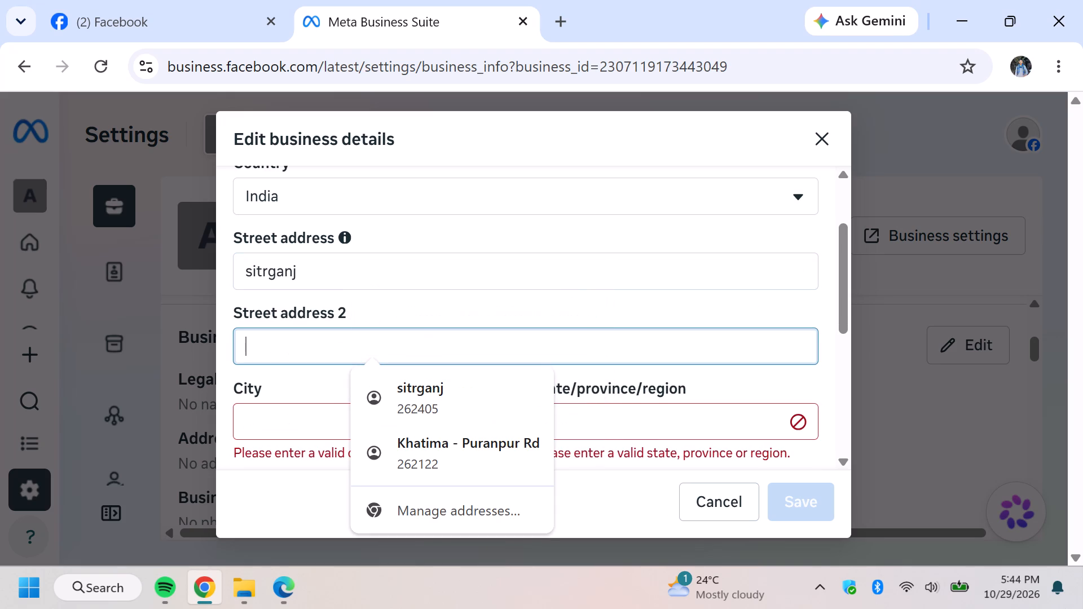
{"action": "key", "text": "ctrl+v"}
Append a comma and the district name copied from the PDF, without the PIN, to the first street address line.
{"action": "left_click", "coordinate": [382, 275]}
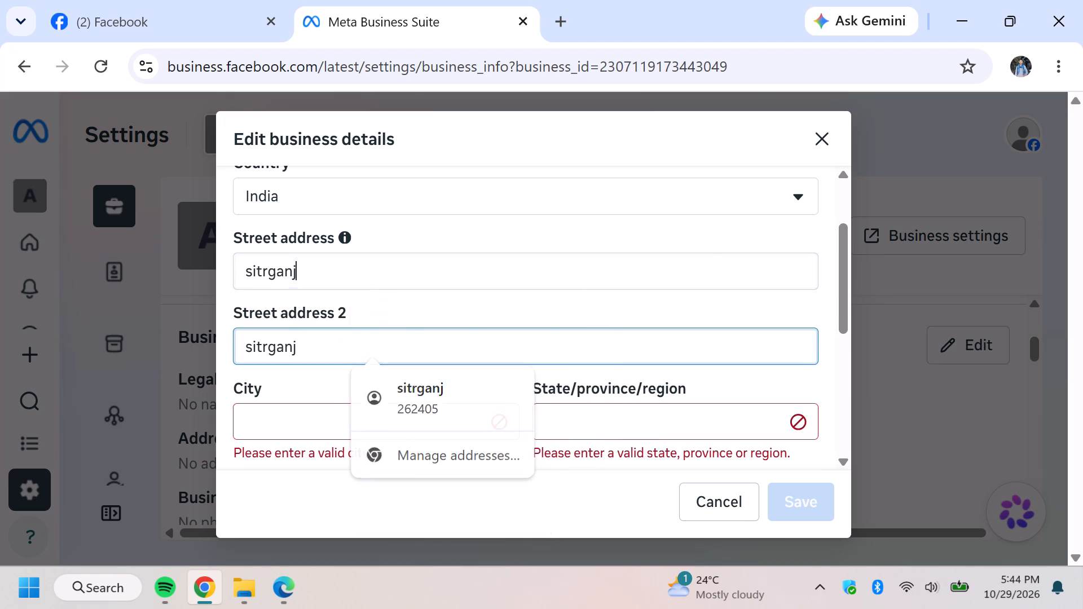
{"action": "key", "text": "comma"}
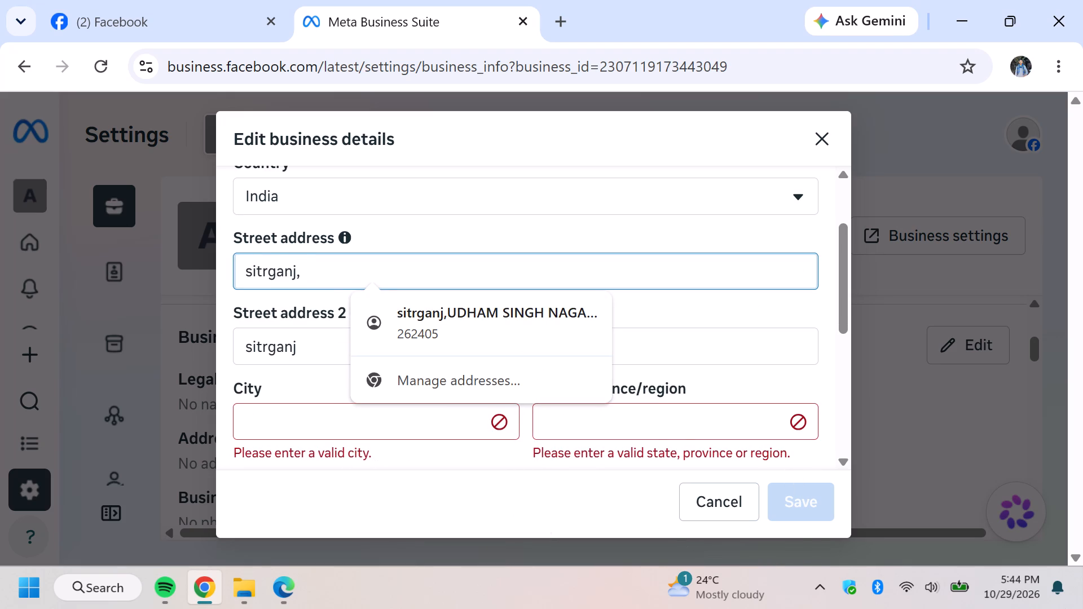
{"action": "left_click", "coordinate": [283, 511]}
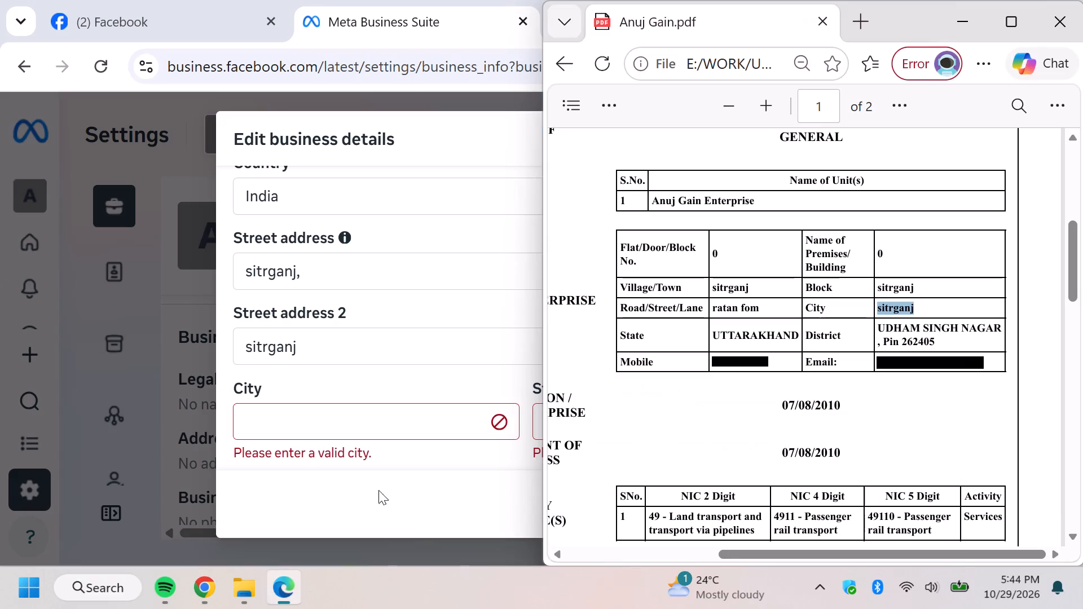
{"action": "left_click_drag", "start_coordinate": [879, 327], "coordinate": [920, 325]}
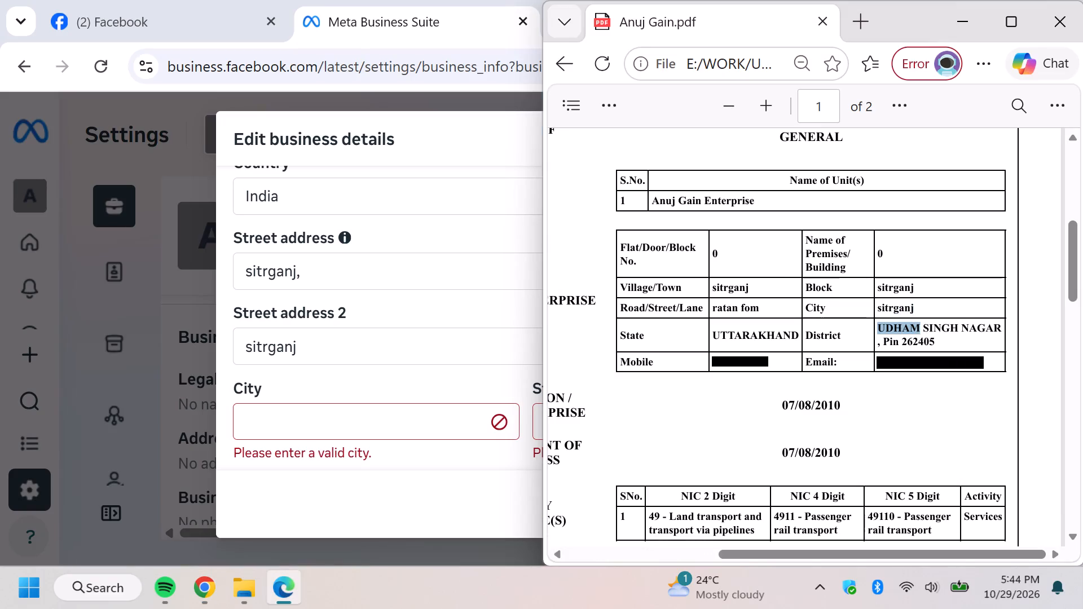
{"action": "left_click_drag", "start_coordinate": [920, 325], "coordinate": [996, 325]}
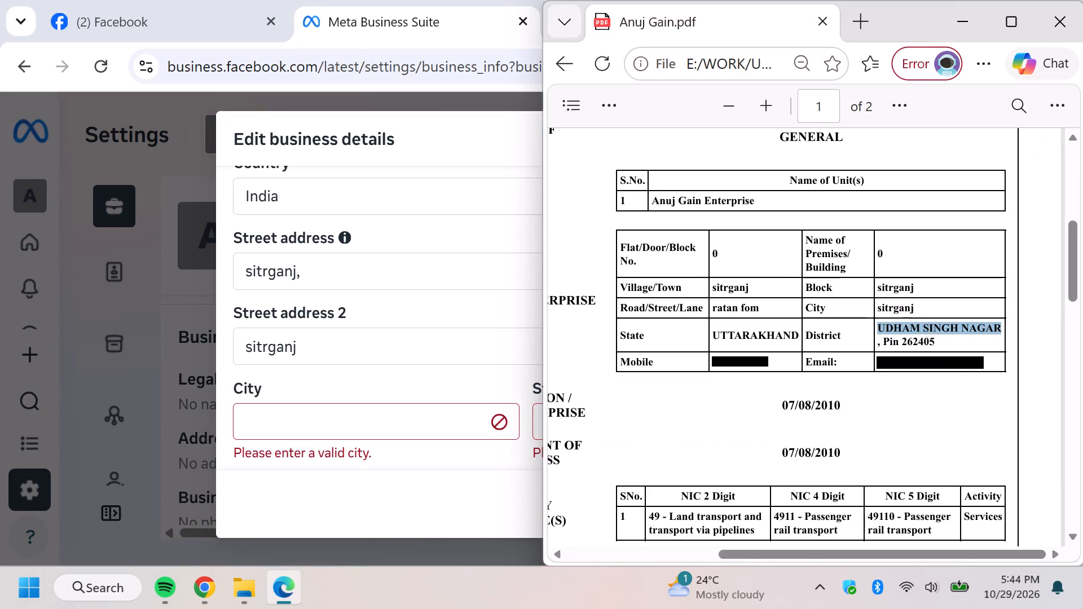
{"action": "key", "text": "ctrl+c"}
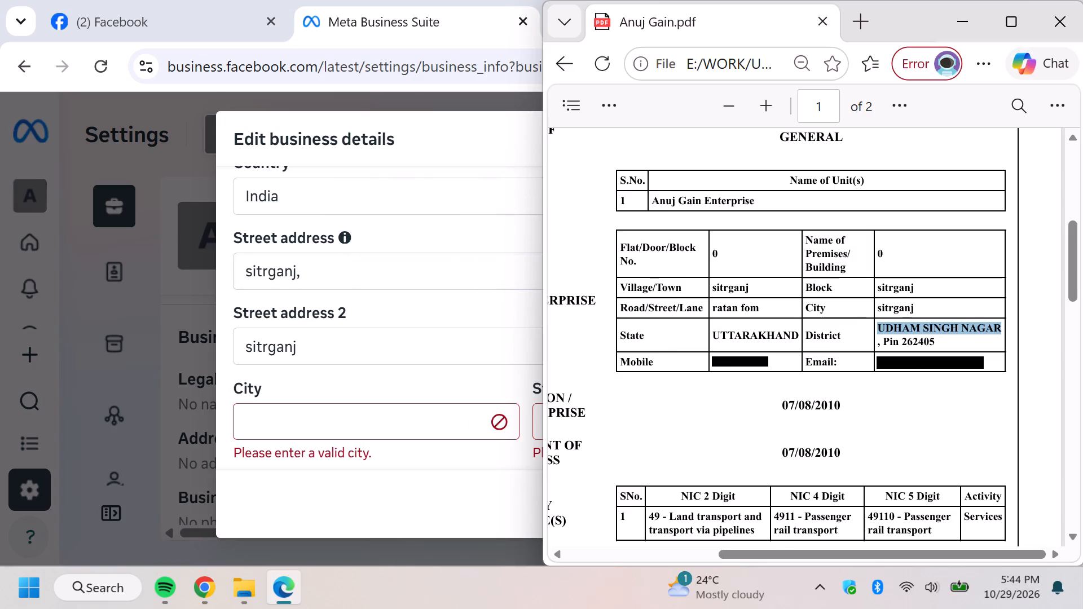
{"action": "left_click", "coordinate": [334, 263]}
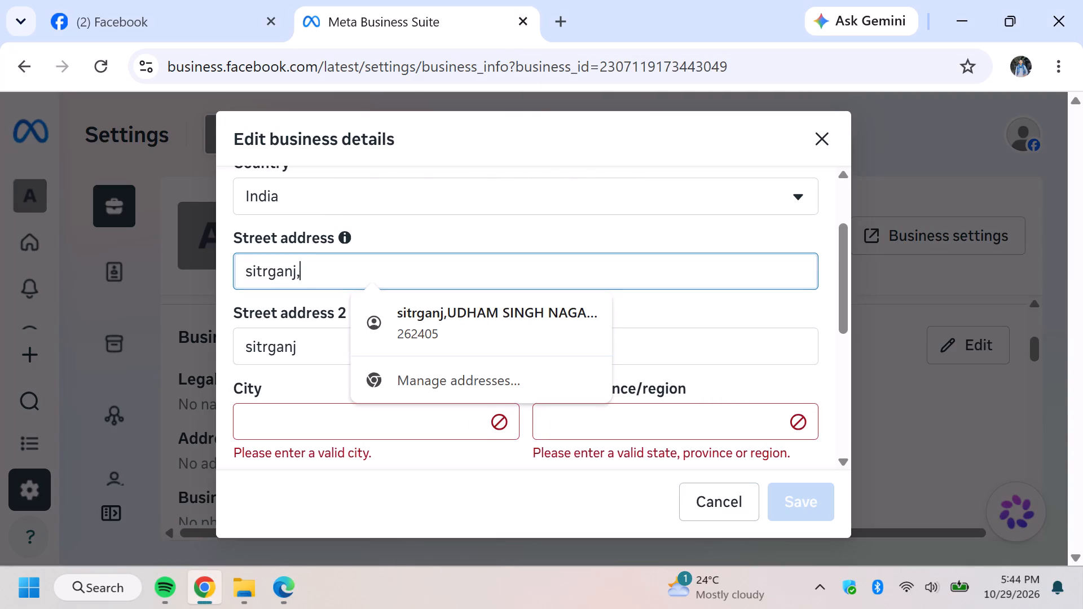
{"action": "key", "text": "ctrl+v"}
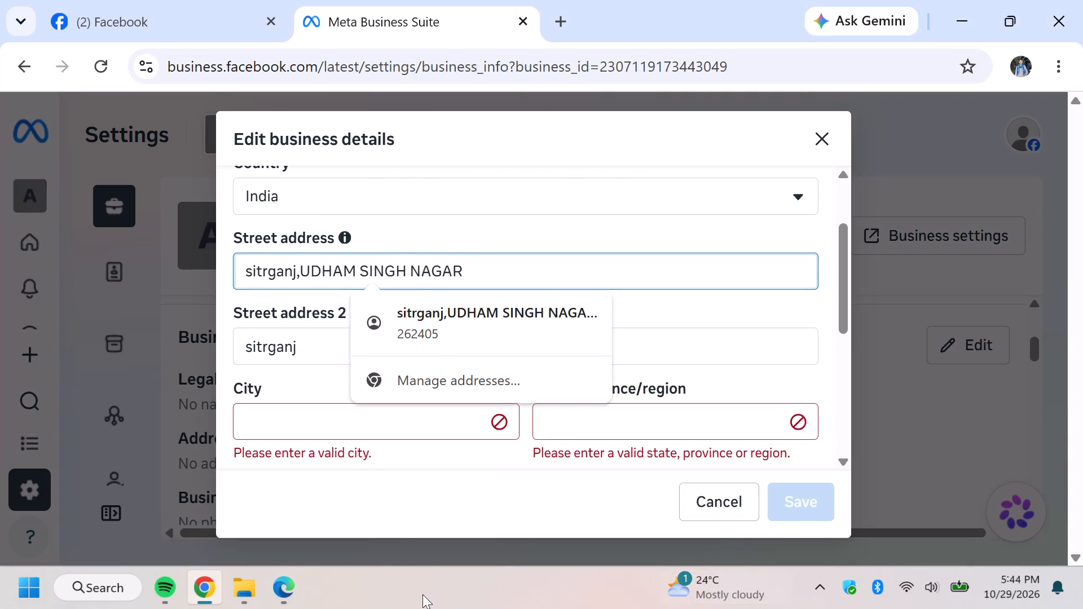
Append a comma and the state name copied from the PDF to the first street address line.
{"action": "left_click", "coordinate": [274, 502]}
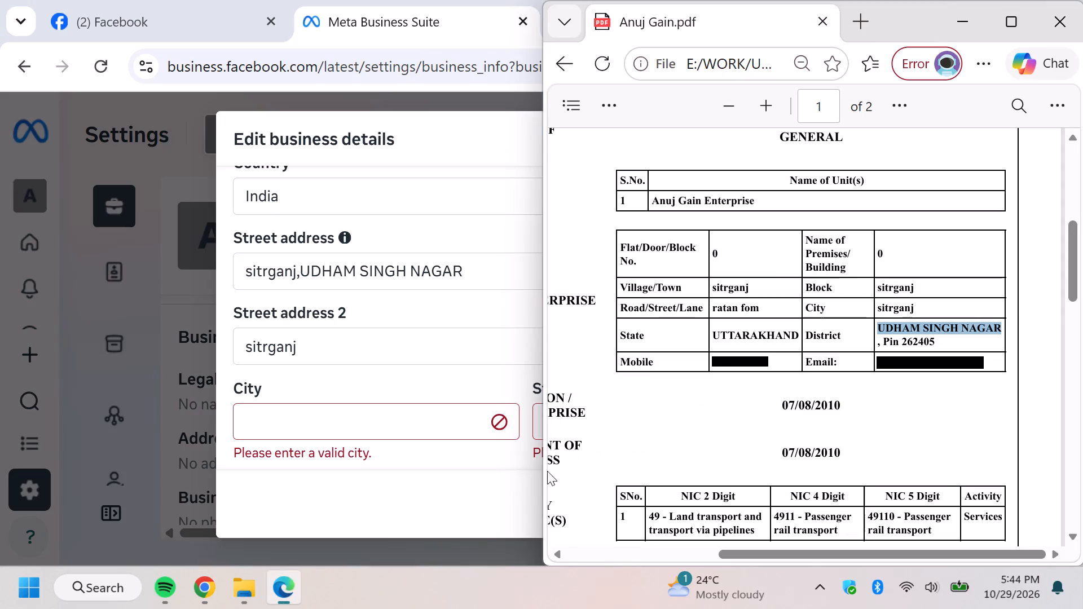
{"action": "left_click_drag", "start_coordinate": [715, 334], "coordinate": [767, 334]}
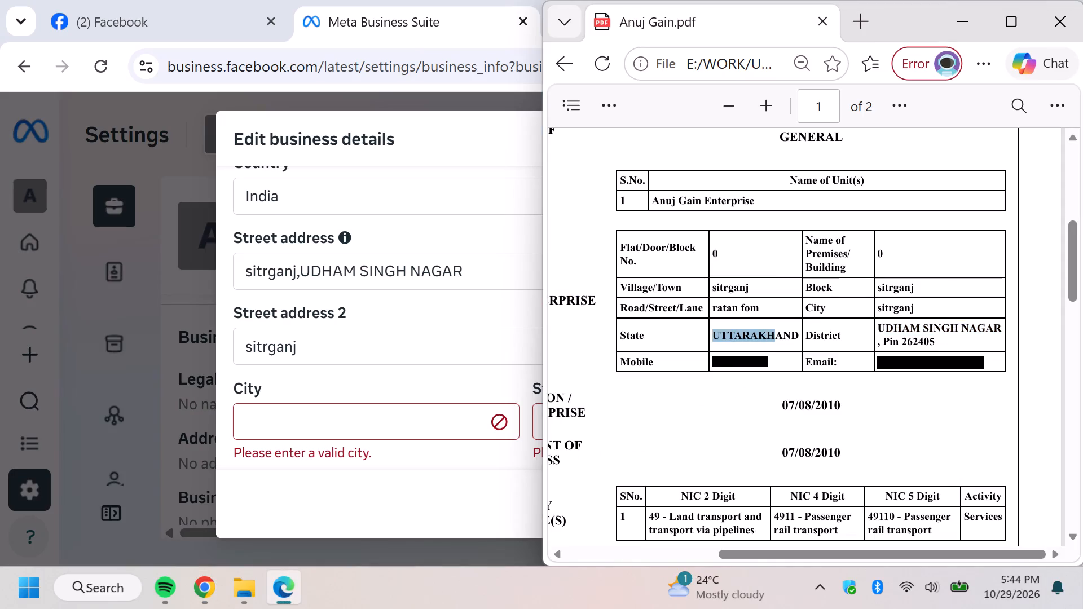
{"action": "left_click_drag", "start_coordinate": [767, 334], "coordinate": [794, 334]}
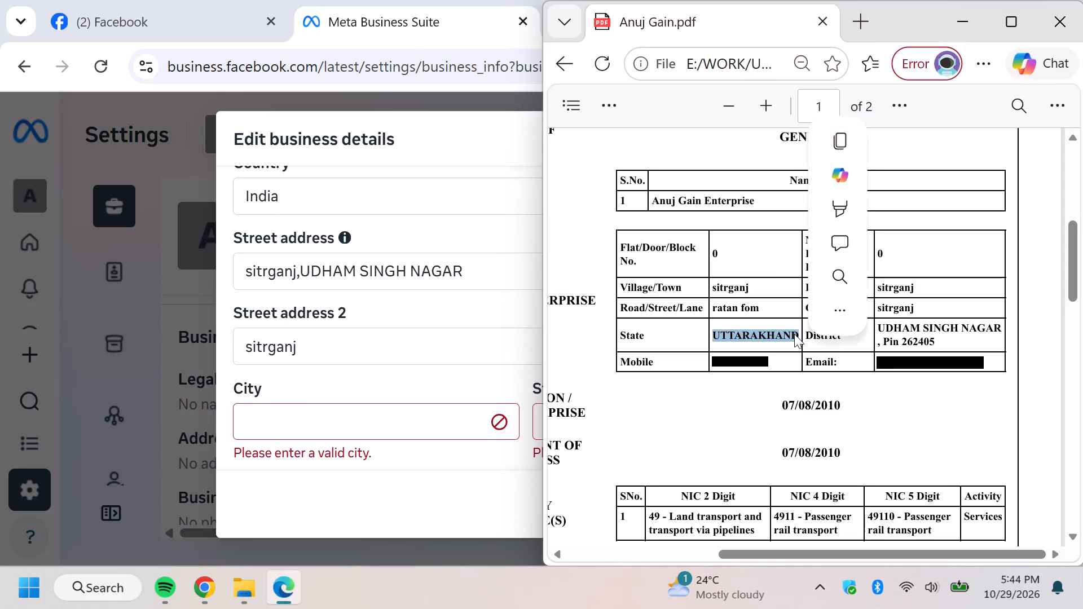
{"action": "key", "text": "ctrl+c"}
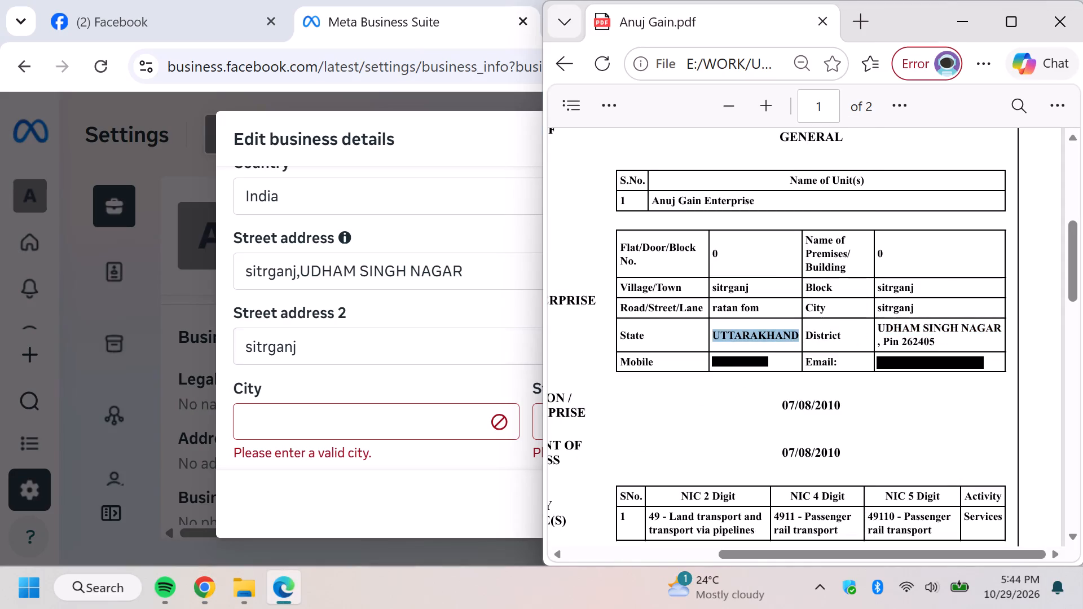
{"action": "left_click", "coordinate": [470, 276]}
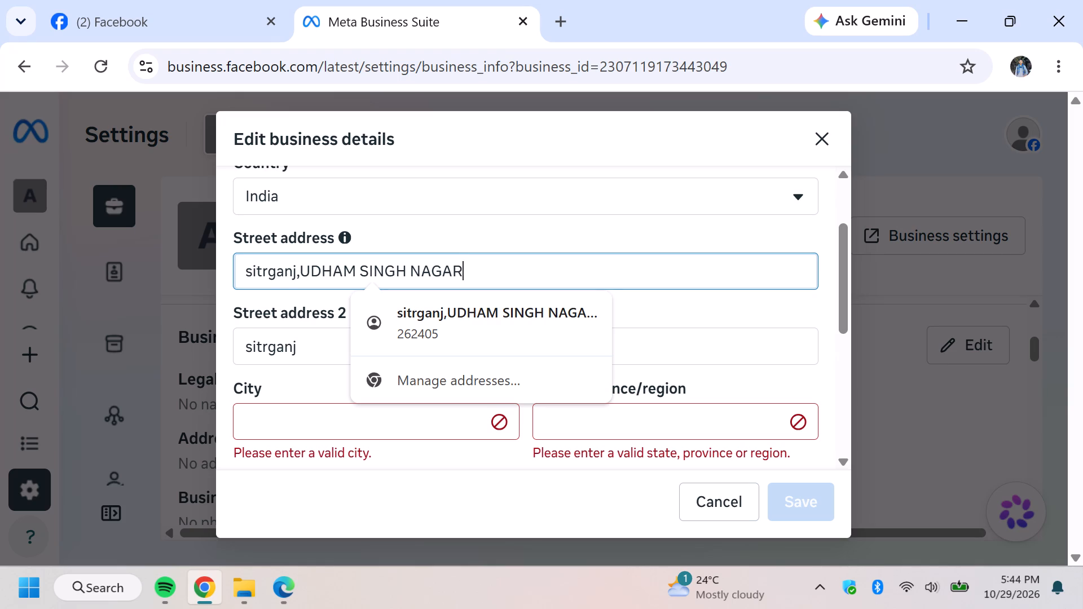
{"action": "key", "text": "comma"}
{"action": "key", "text": "ctrl+v"}
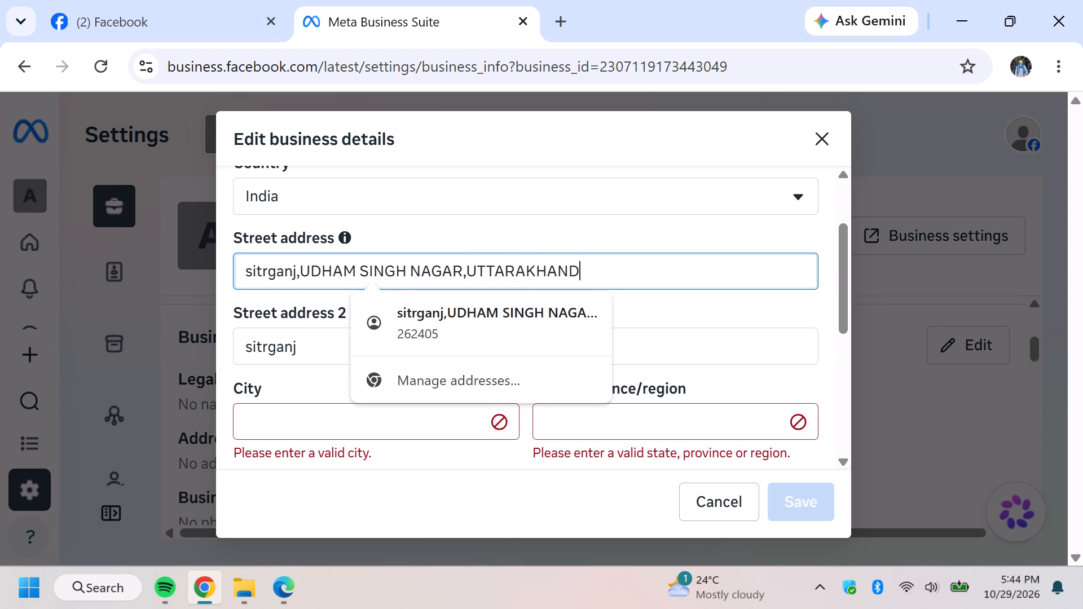
Enter the business's city, as given in the PDF, in the City field.
{"action": "scroll", "coordinate": [297, 358], "scroll_direction": "down", "scroll_amount": 1}
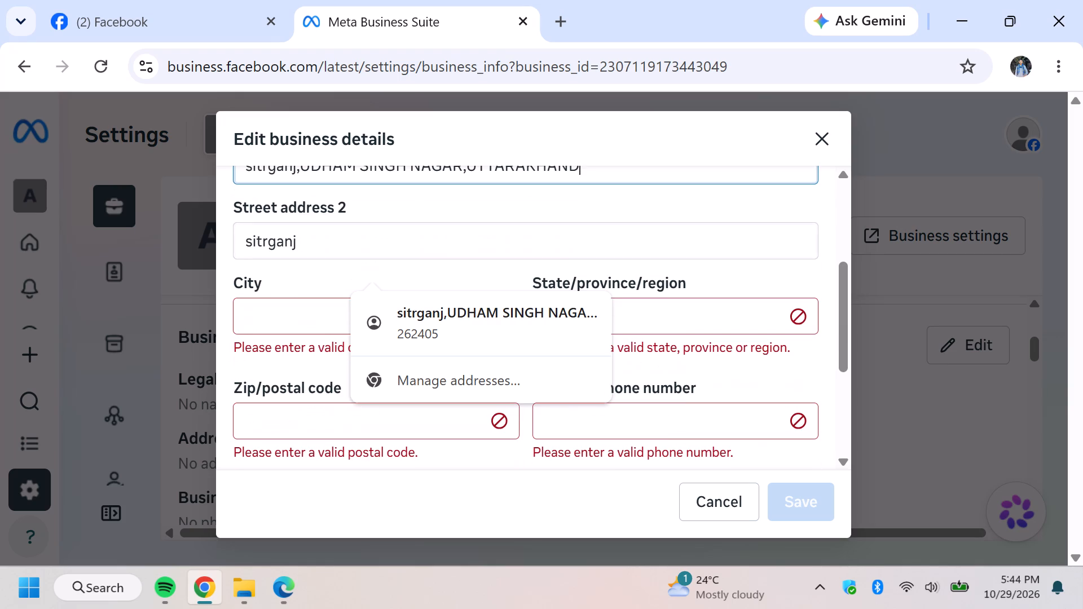
{"action": "left_click", "coordinate": [283, 319]}
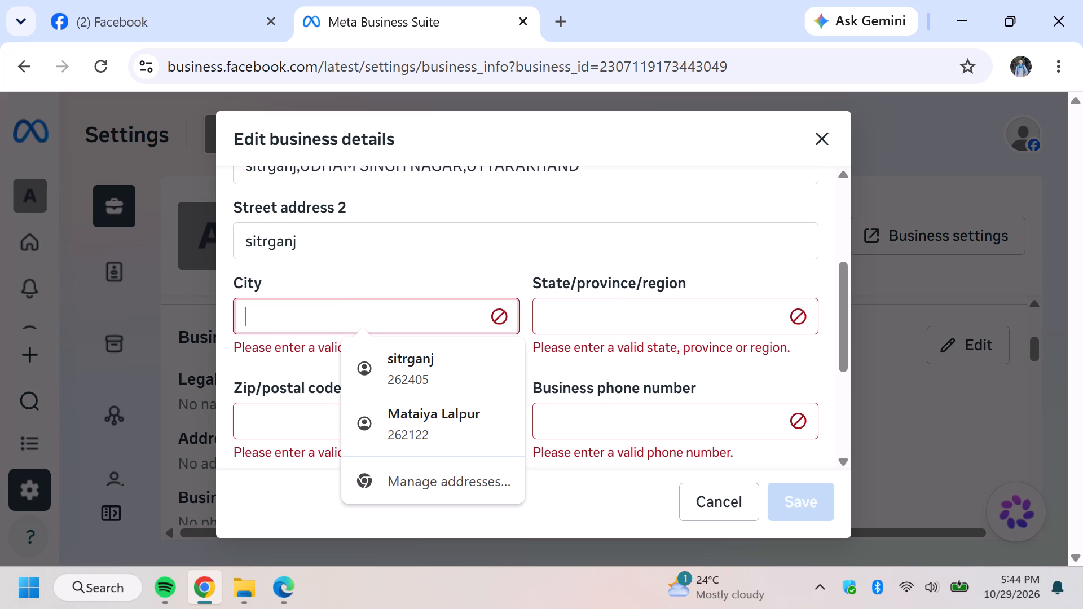
{"action": "type", "text": "sitrganj"}
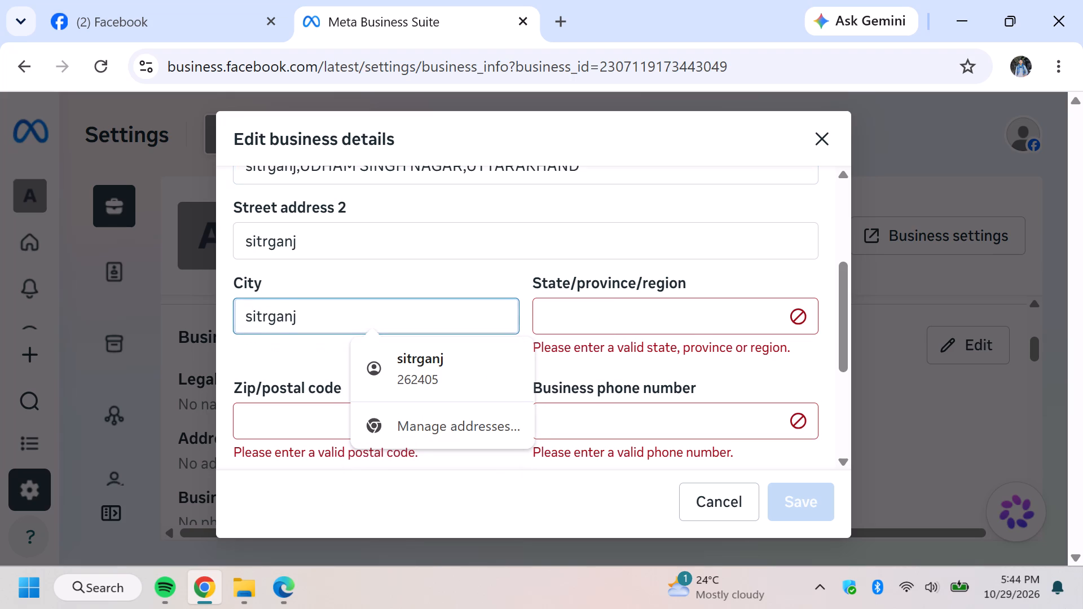
Enter the business's postal code, as given in the PDF's address table, in the Zip/postal code field.
{"action": "left_click", "coordinate": [615, 324]}
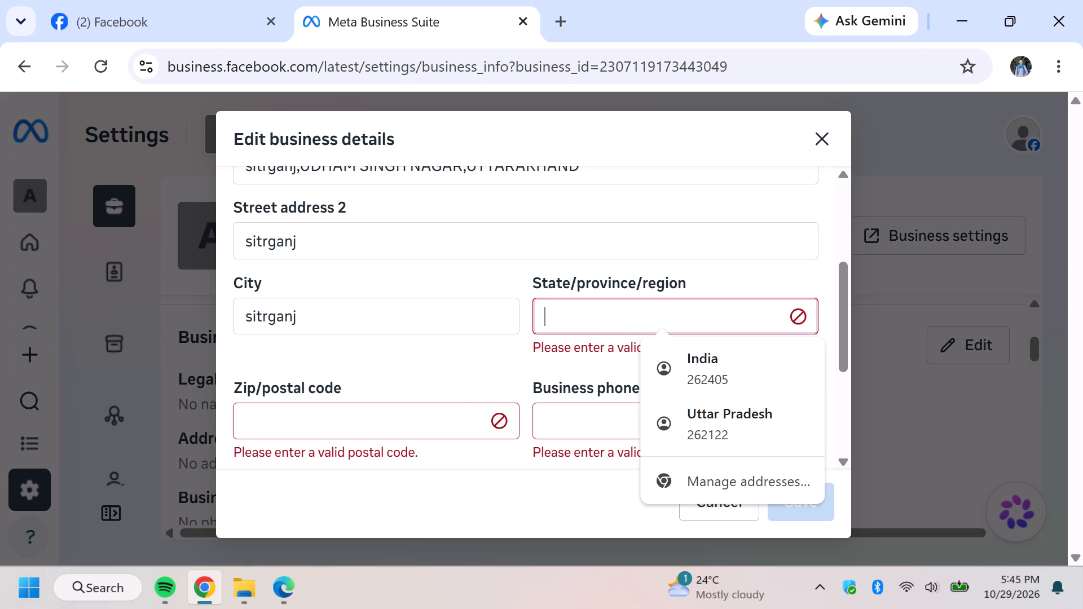
{"action": "left_click", "coordinate": [380, 423]}
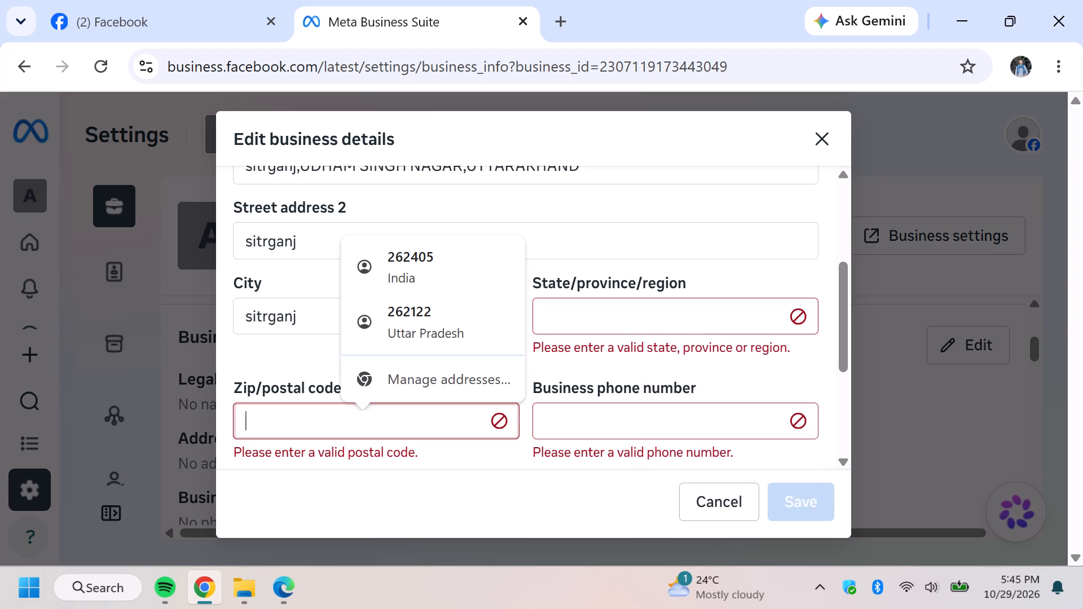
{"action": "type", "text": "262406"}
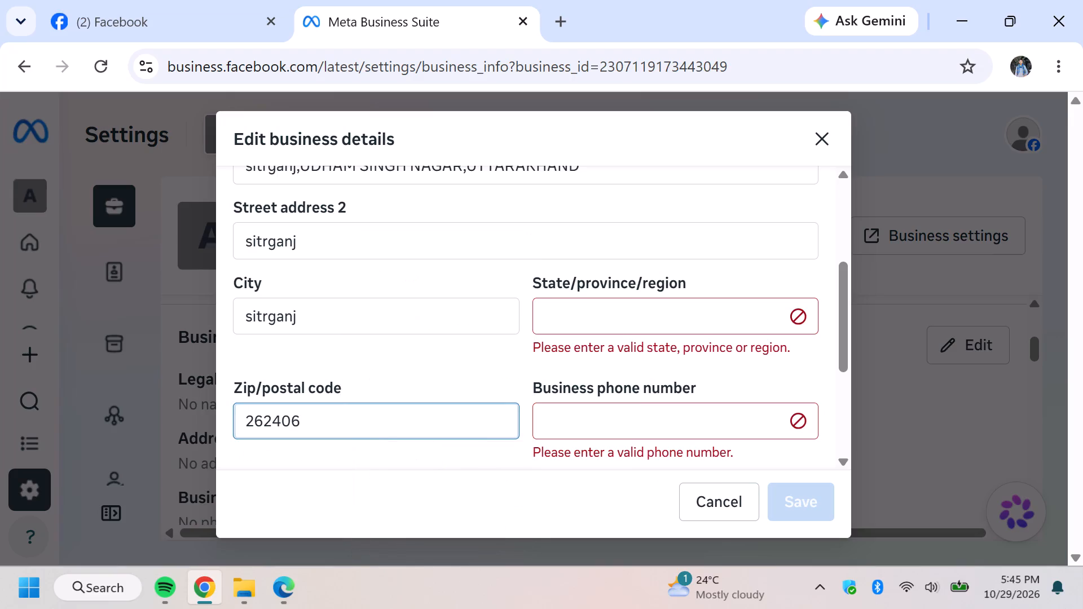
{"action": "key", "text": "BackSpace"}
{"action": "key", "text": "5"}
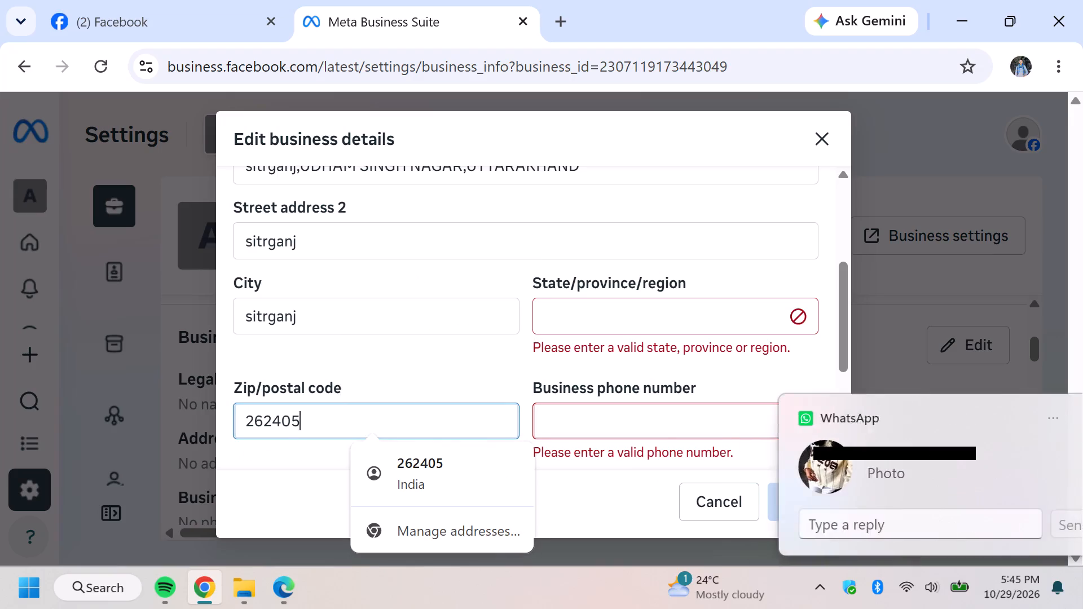
{"action": "left_click", "coordinate": [608, 412]}
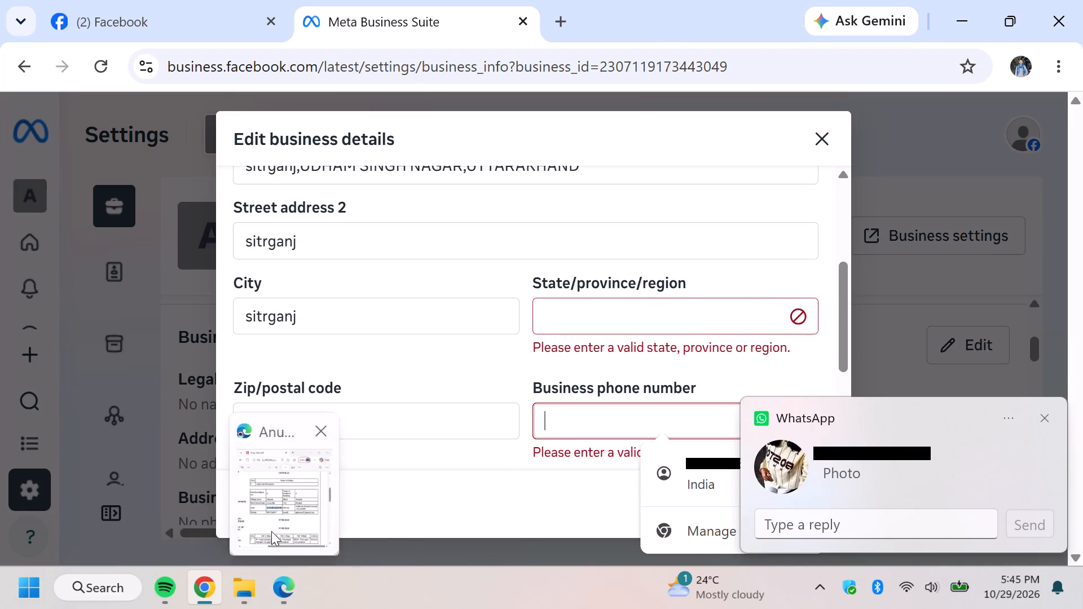
{"action": "left_click", "coordinate": [270, 527]}
{"action": "left_click_drag", "start_coordinate": [713, 359], "coordinate": [782, 350]}
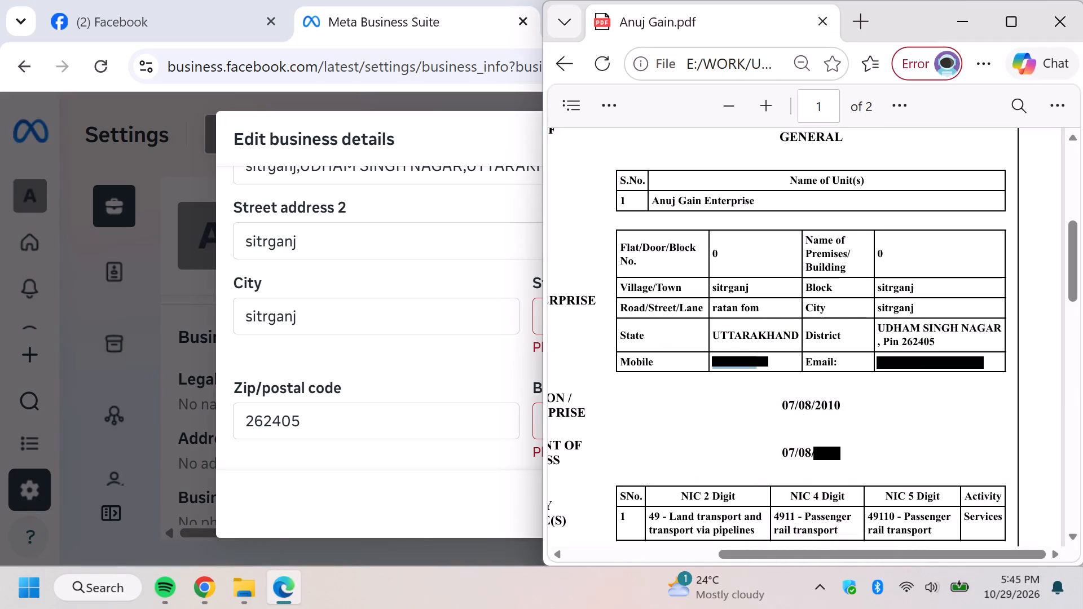
{"action": "left_click_drag", "start_coordinate": [782, 350], "coordinate": [774, 361]}
{"action": "key", "text": "ctrl+c"}
{"action": "left_click", "coordinate": [512, 458]}
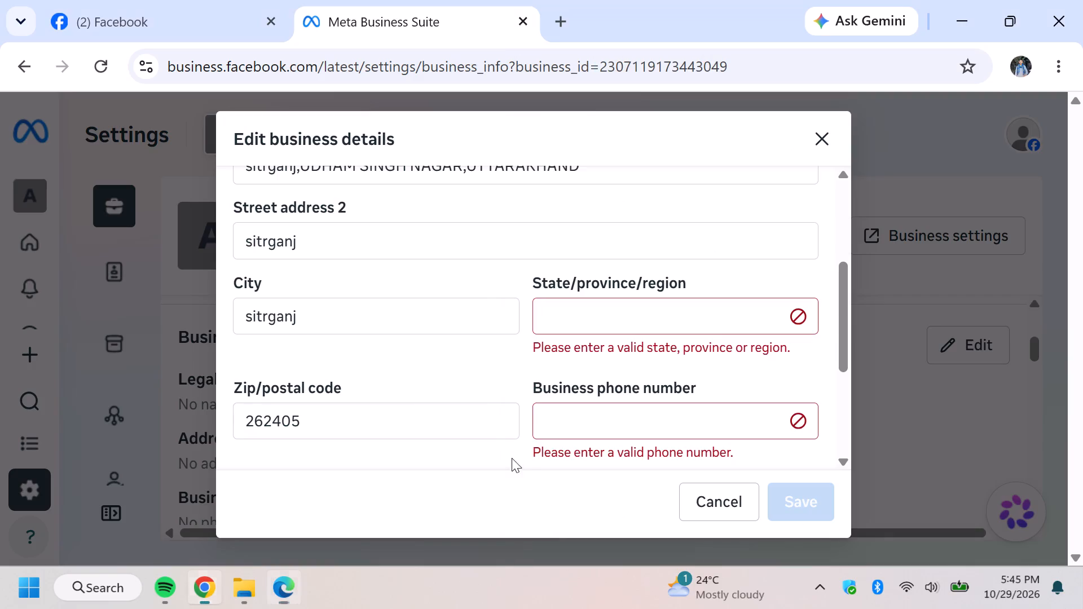
Paste the copied mobile number as the business phone number.
{"action": "left_click", "coordinate": [563, 422]}
{"action": "key", "text": "ctrl+v"}
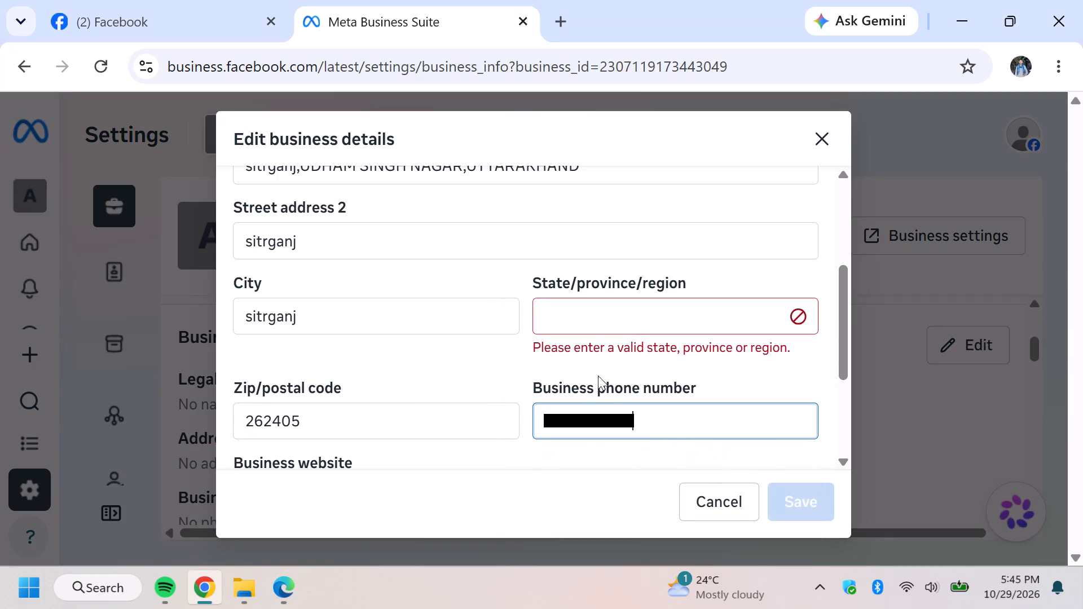
Copy the state name from the PDF into the State/province/region field.
{"action": "left_click", "coordinate": [612, 329]}
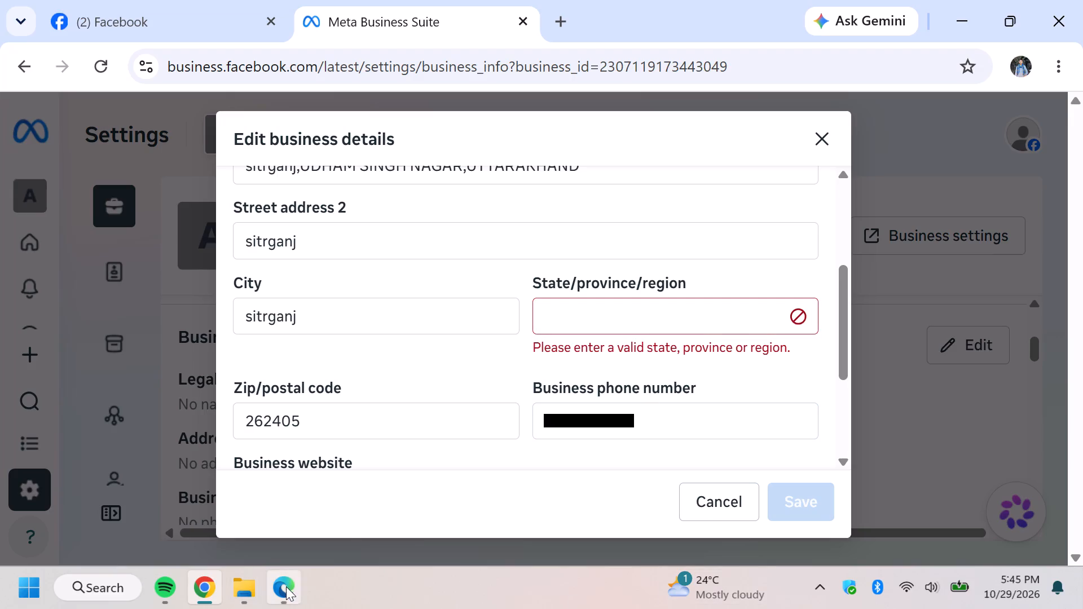
{"action": "left_click", "coordinate": [280, 523]}
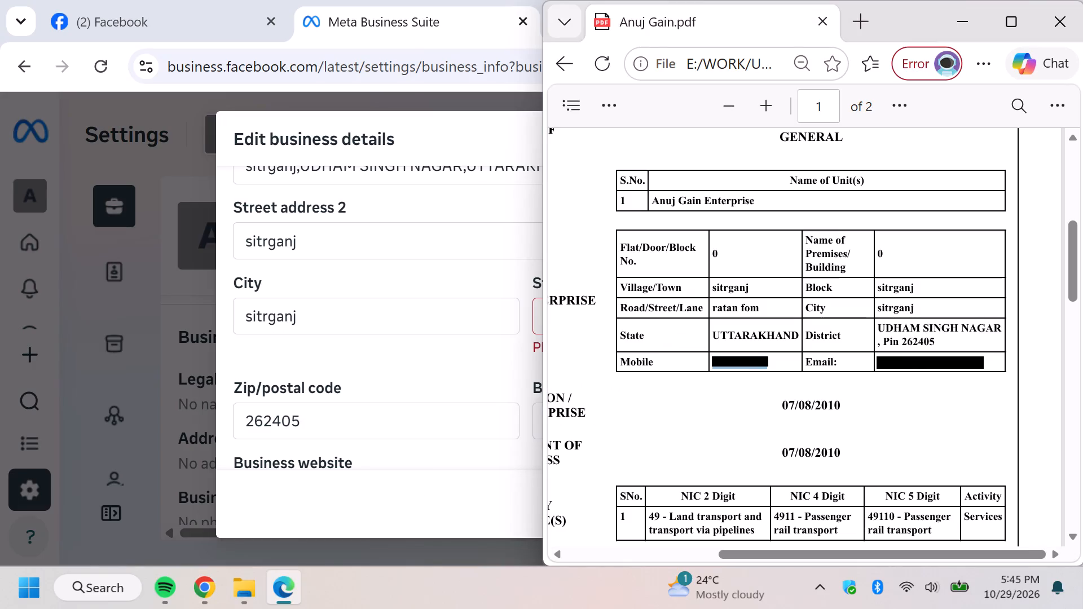
{"action": "left_click_drag", "start_coordinate": [712, 336], "coordinate": [791, 337]}
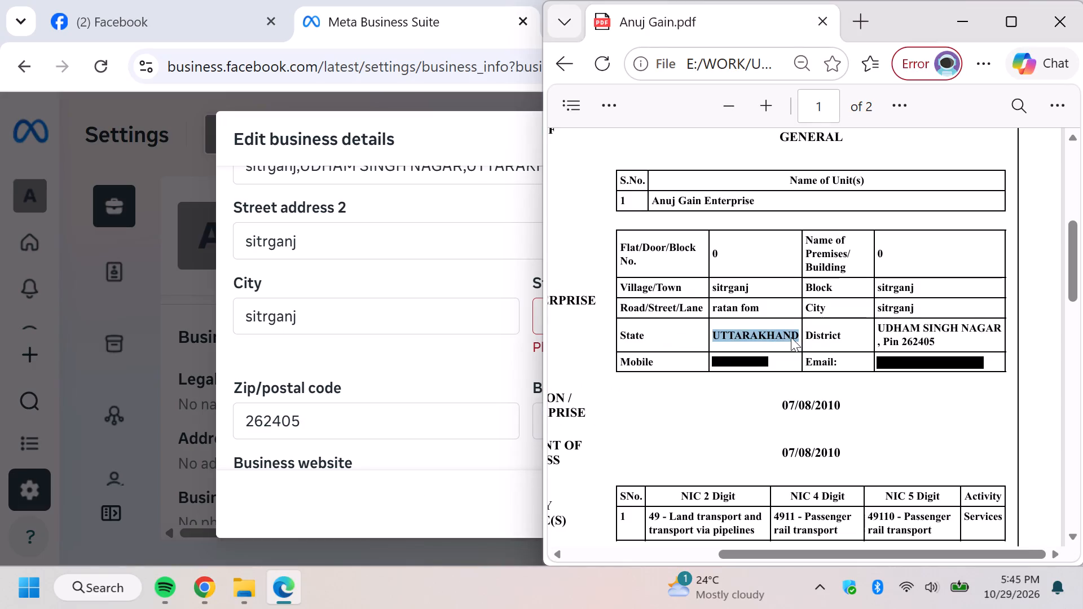
{"action": "key", "text": "ctrl+c"}
{"action": "left_click", "coordinate": [410, 337]}
{"action": "left_click", "coordinate": [556, 317]}
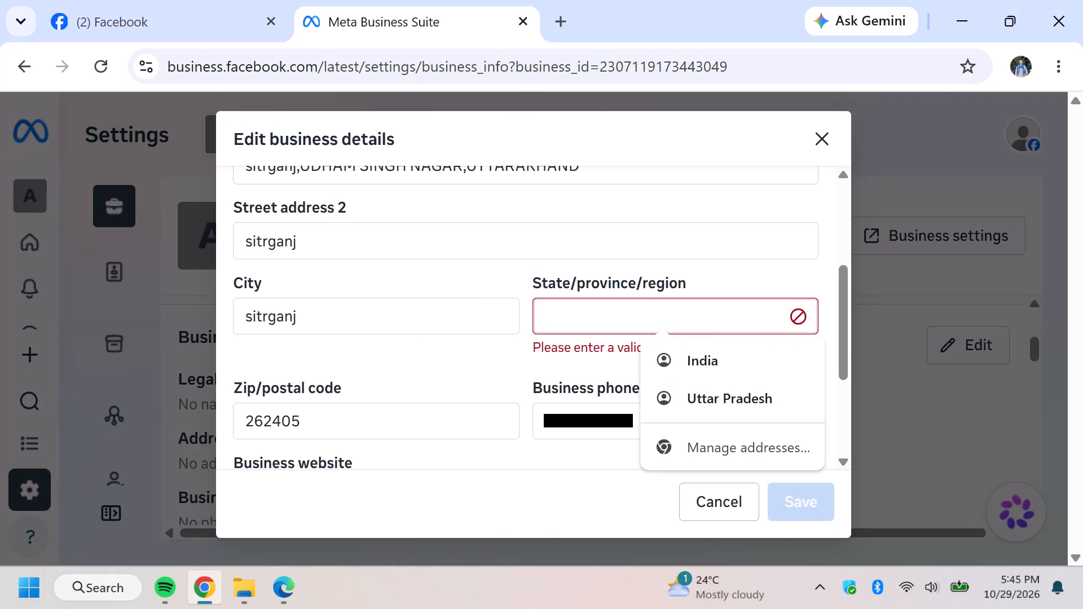
{"action": "key", "text": "ctrl+v"}
Open the business website field for entry.
{"action": "scroll", "coordinate": [500, 378], "scroll_direction": "down", "scroll_amount": 1}
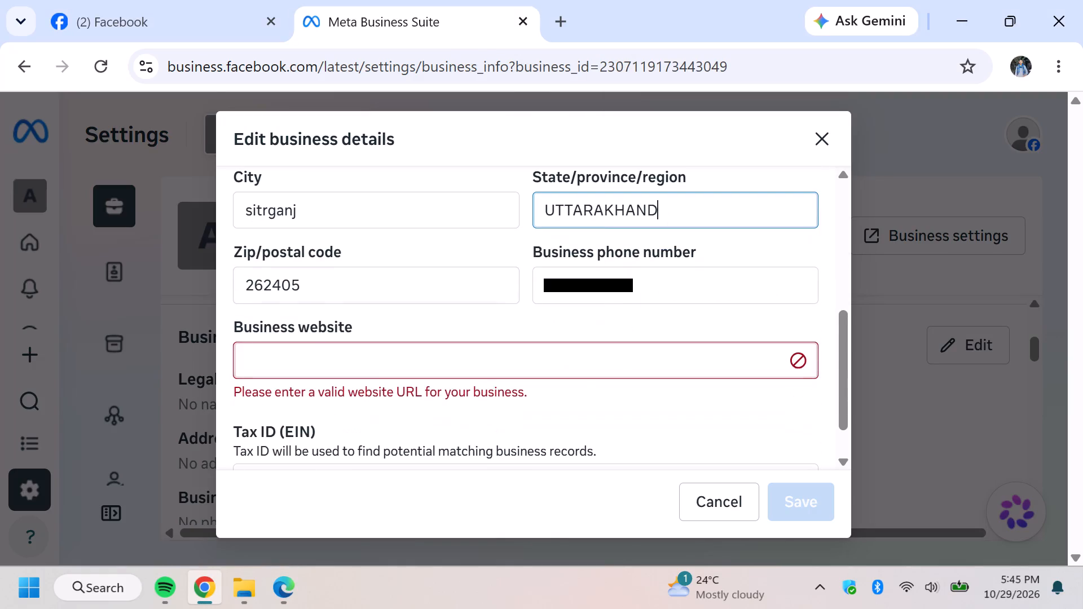
{"action": "left_click", "coordinate": [354, 368]}
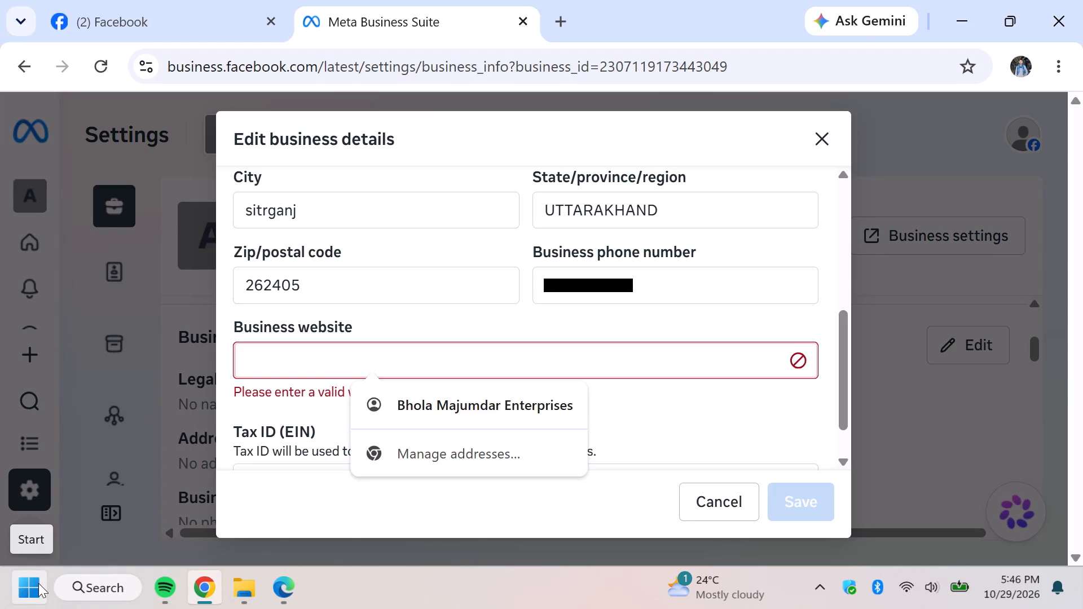
Minimize the browser, PDF and file windows to reach the desktop, and open WhatsApp from there.
{"action": "left_click", "coordinate": [975, 24]}
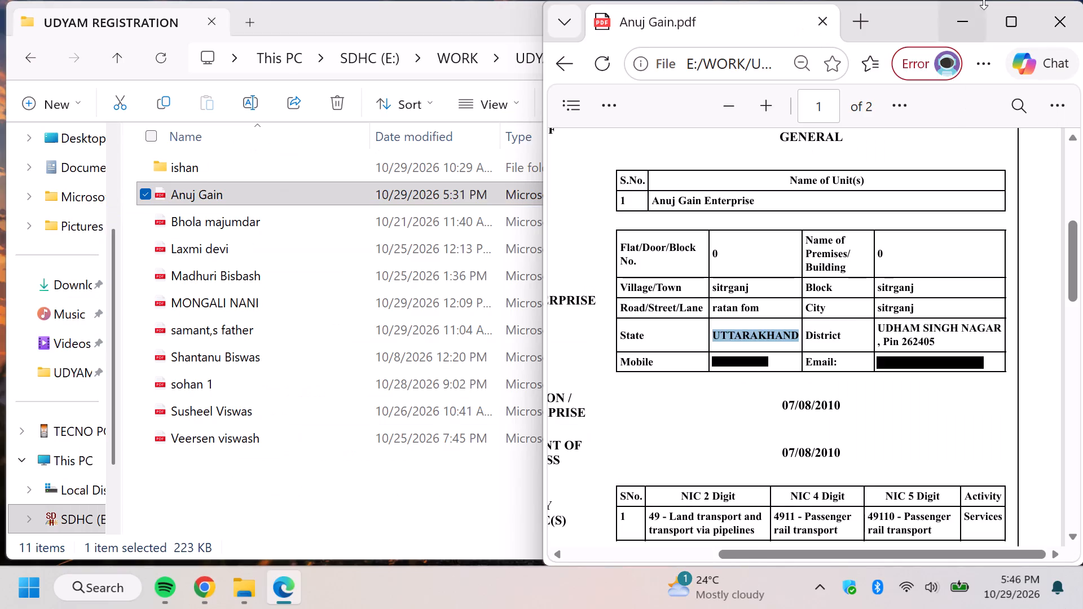
{"action": "left_click", "coordinate": [946, 20]}
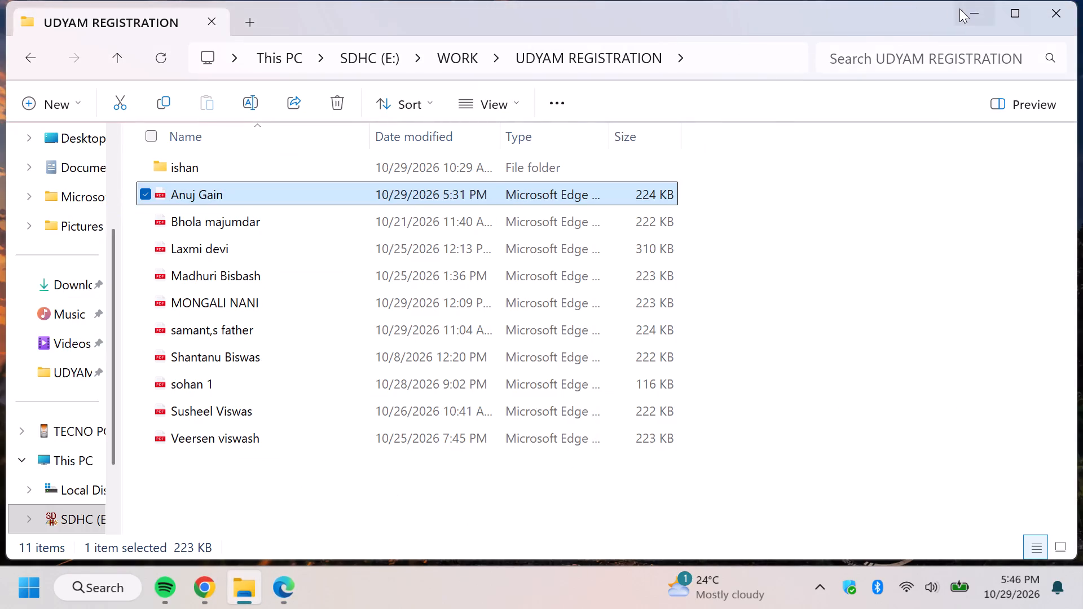
{"action": "left_click", "coordinate": [959, 8]}
{"action": "double_click", "coordinate": [1053, 108]}
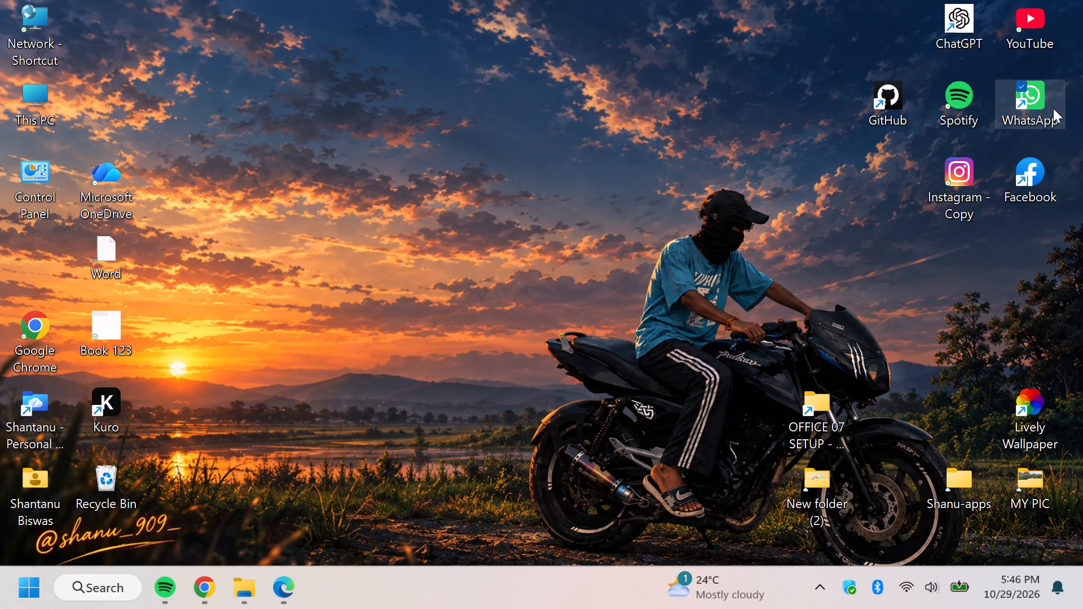